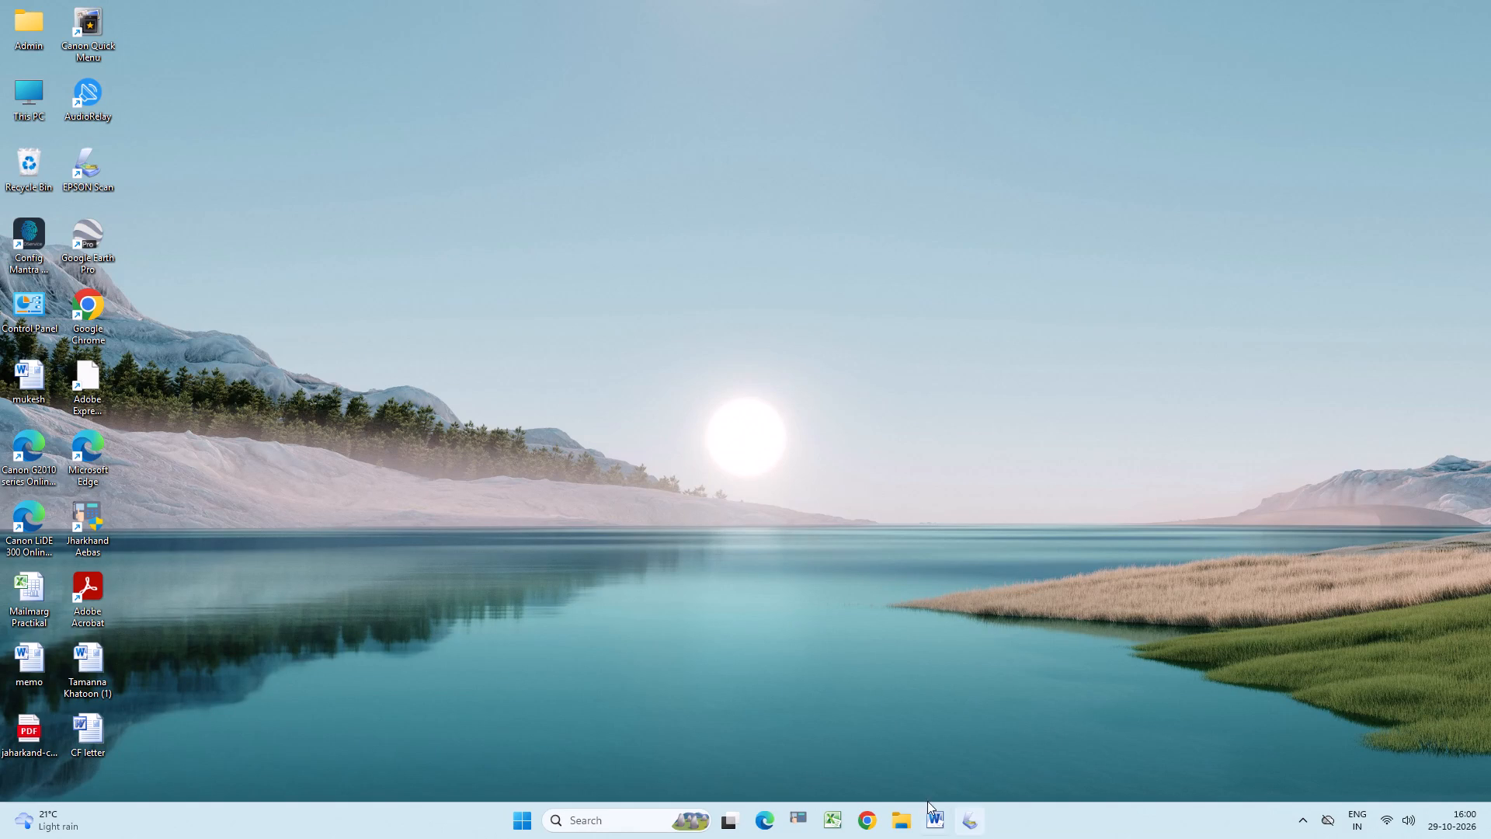
Open Chrome in a maximized window and go to Google Sheets from the Google apps.
left_click(872, 835)
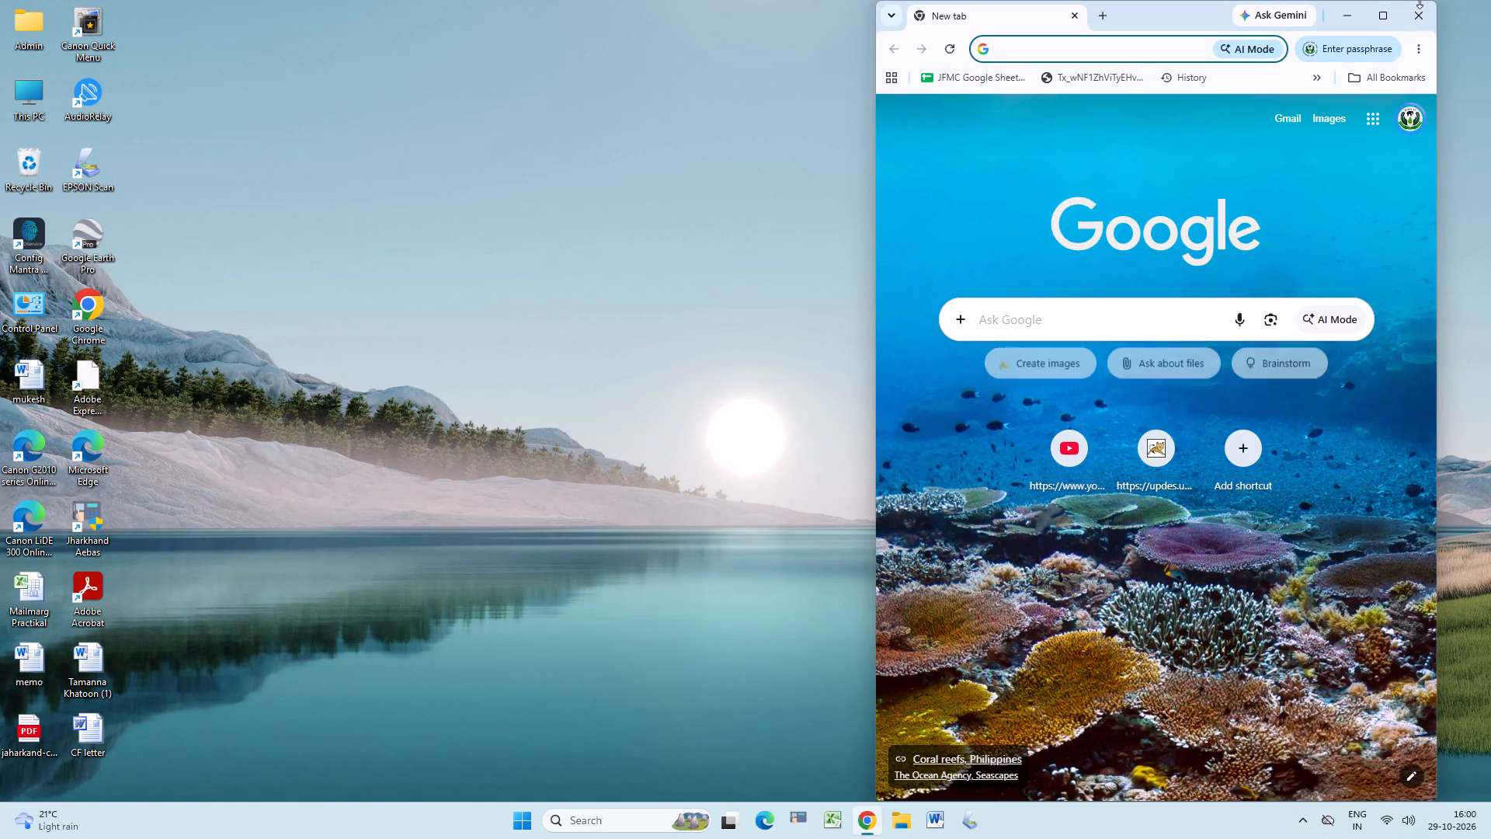
left_click(1375, 19)
left_click(1432, 115)
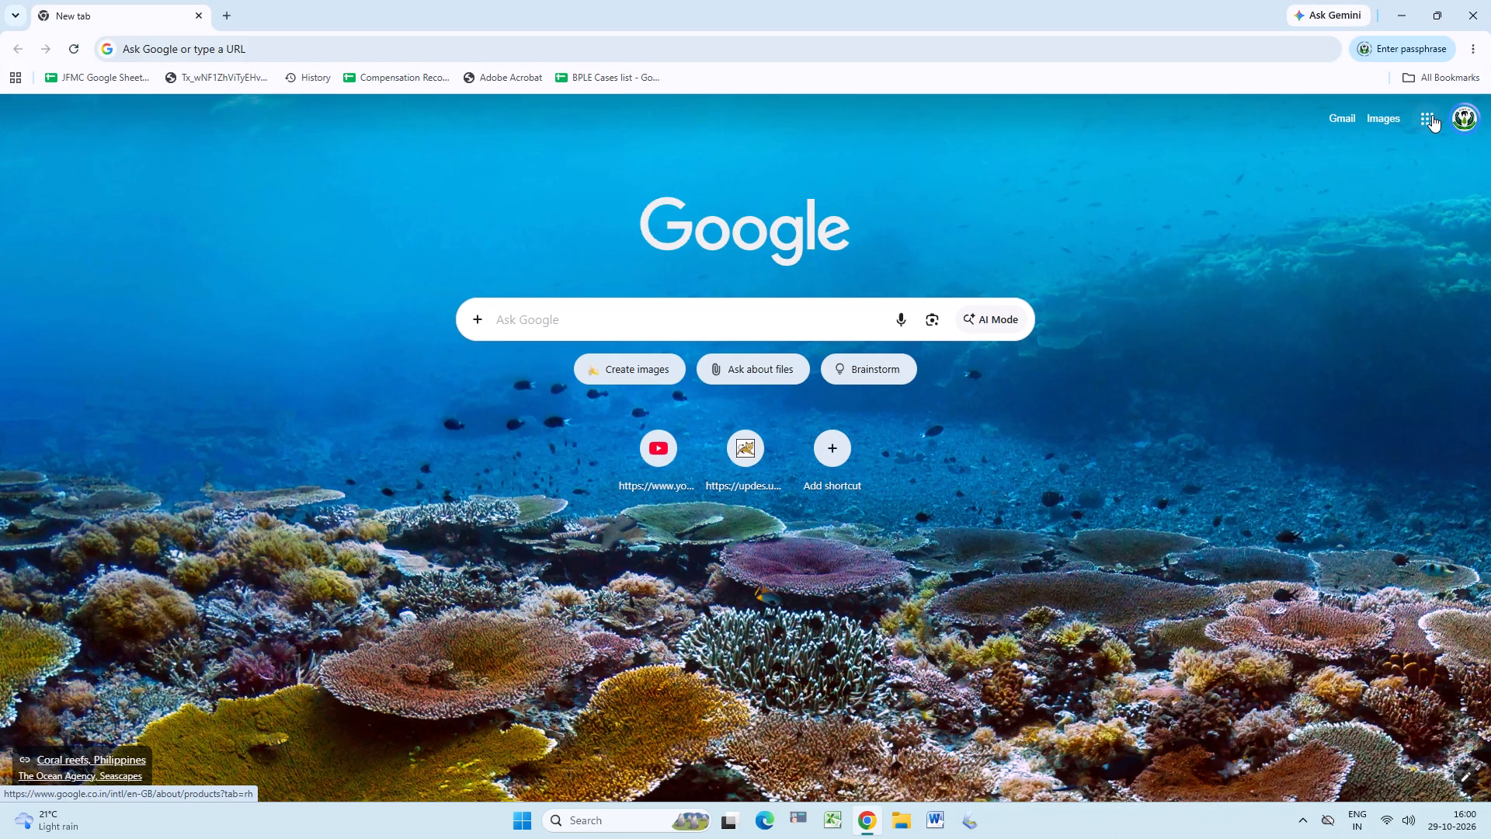
left_click(1345, 552)
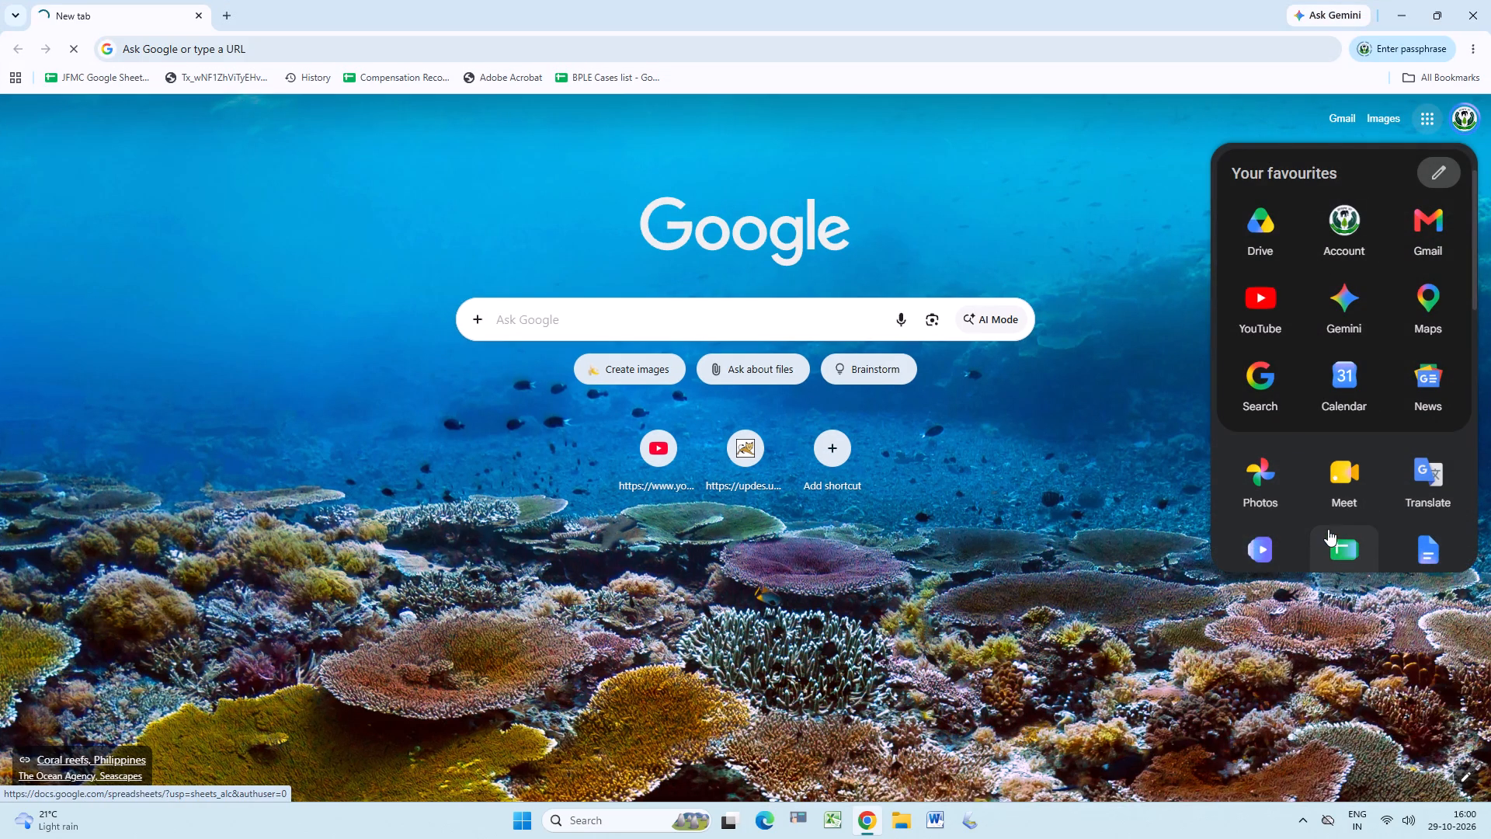
Search the spreadsheets for "bple" and open the BPLE Cases list.
left_click(523, 94)
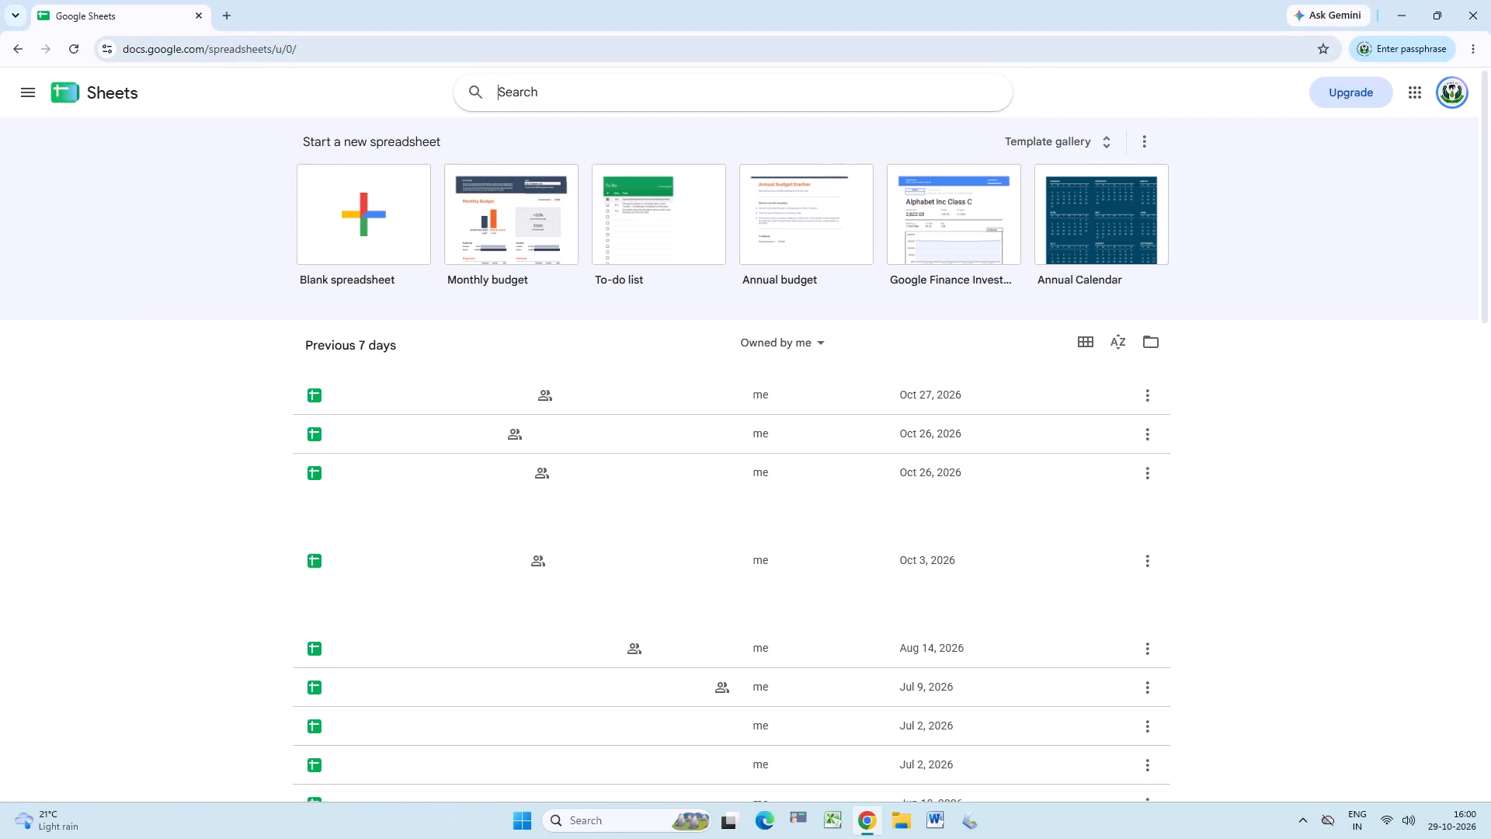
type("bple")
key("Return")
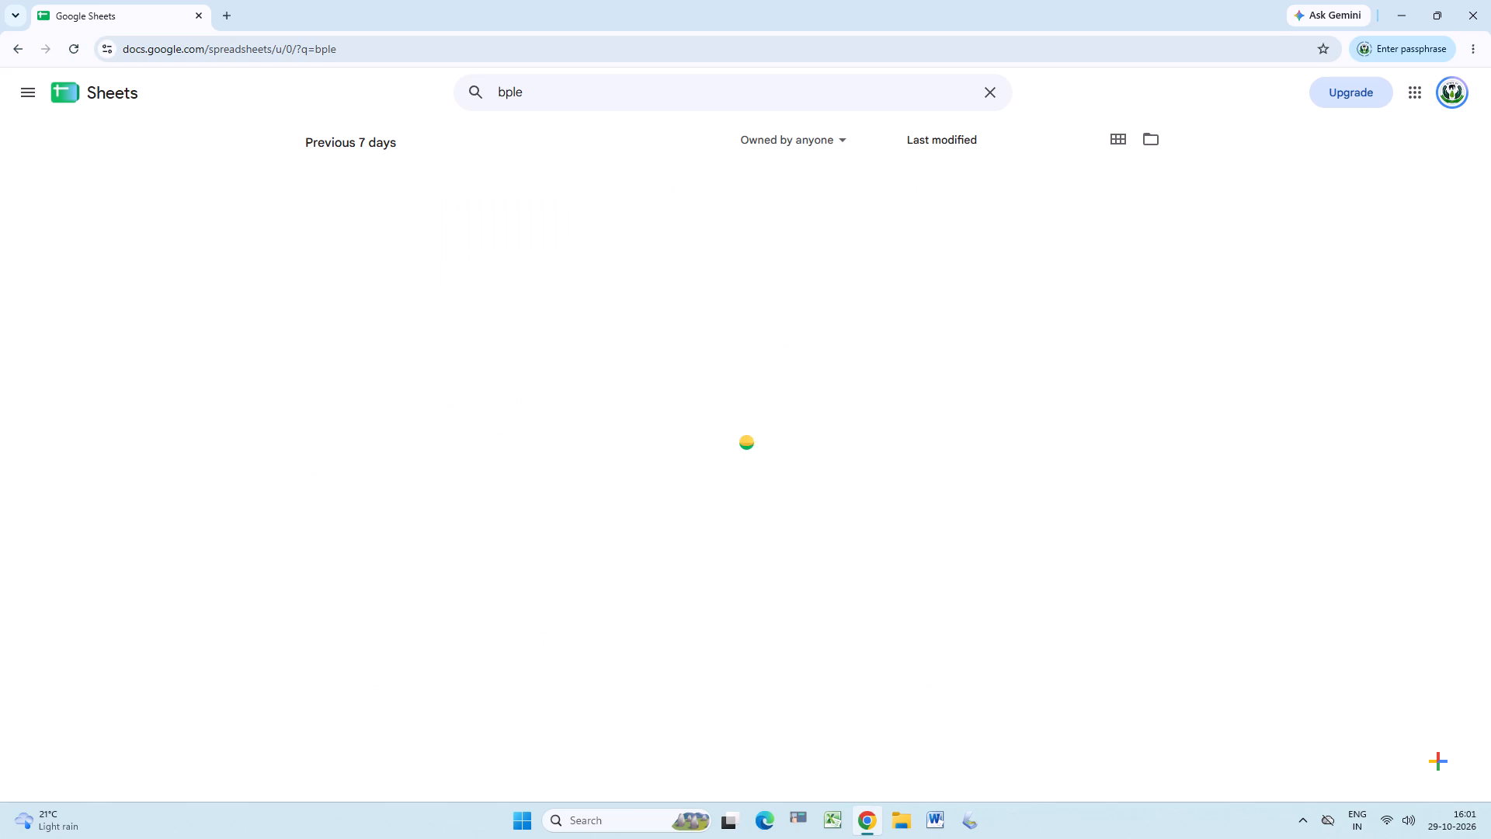
left_click(454, 203)
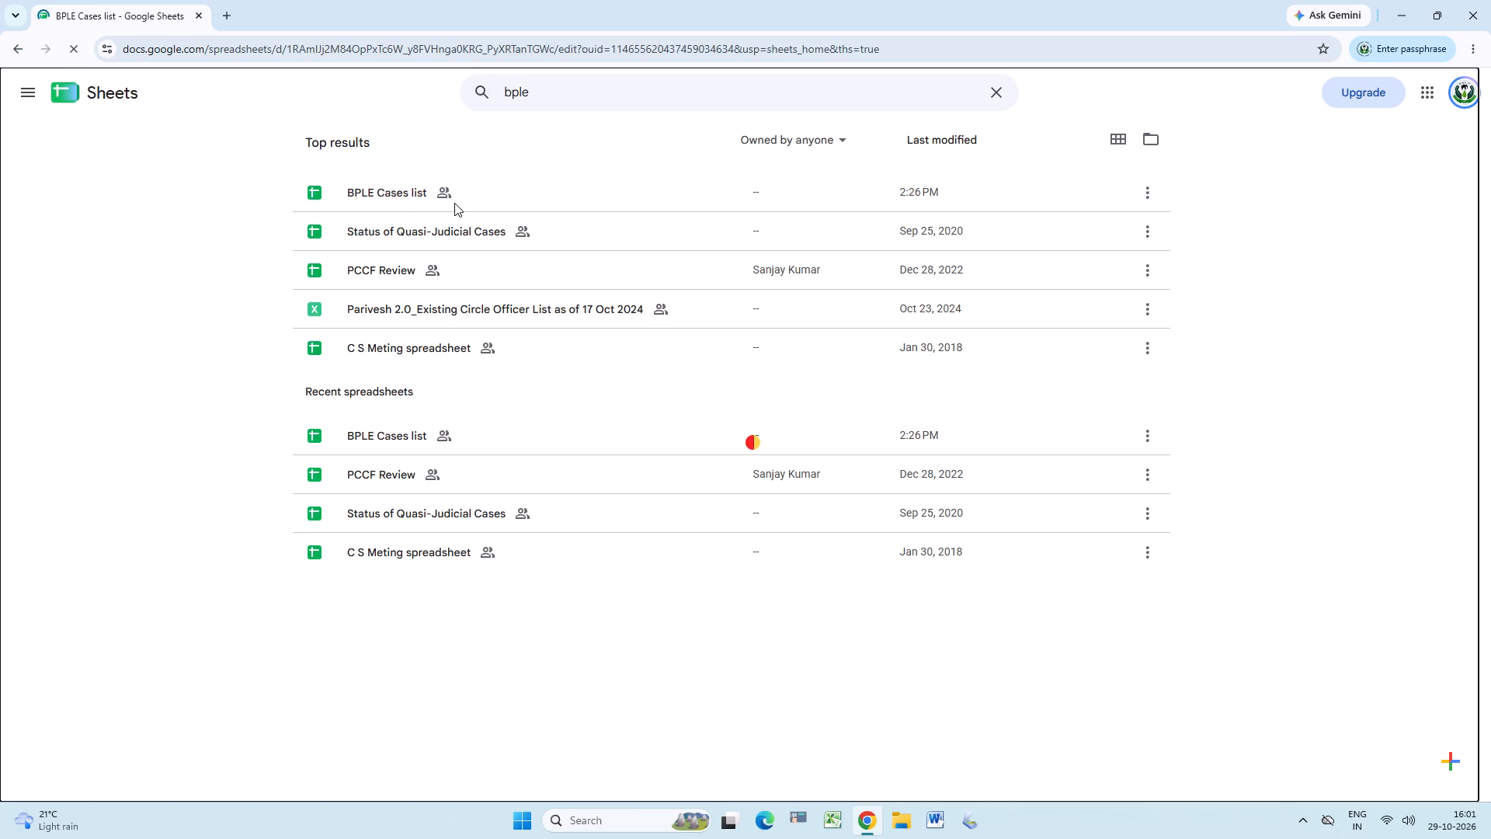
scroll(483, 485, "down", 6)
scroll(460, 486, "up", 1)
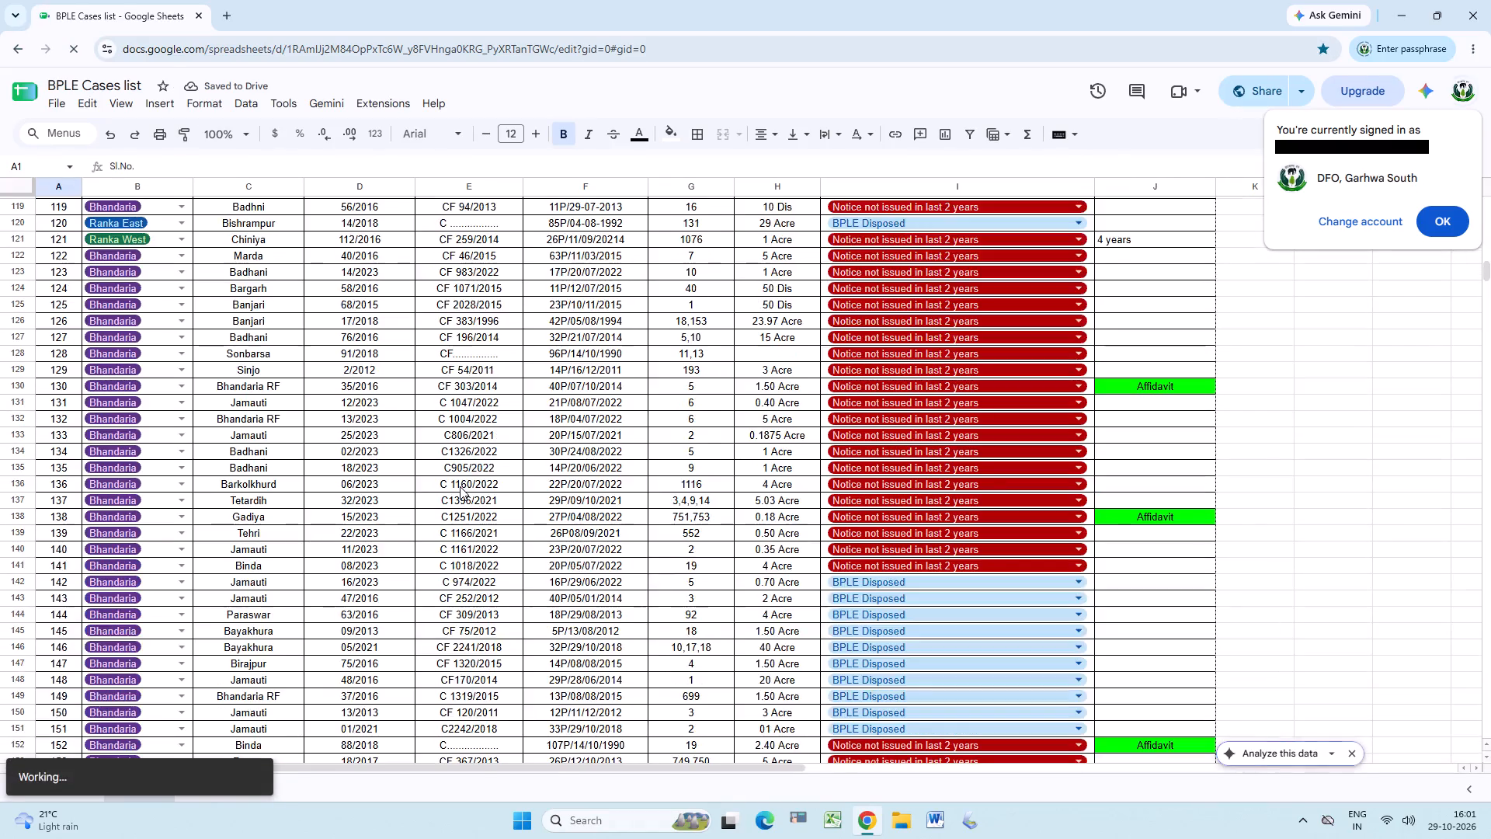
scroll(460, 486, "down", 5)
scroll(182, 447, "up", 2)
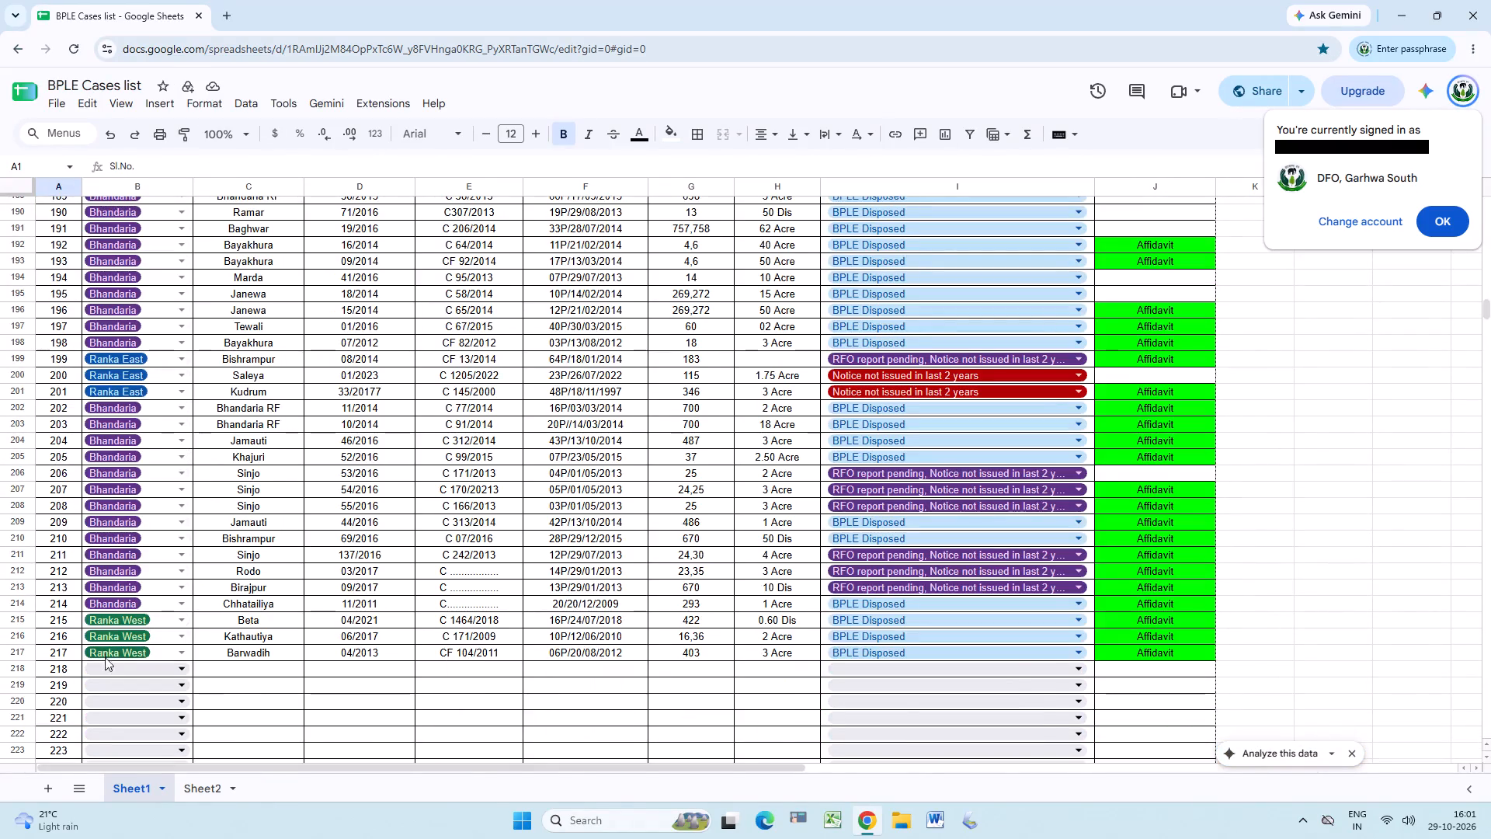
left_click(109, 666)
left_click(134, 569)
key("Tab")
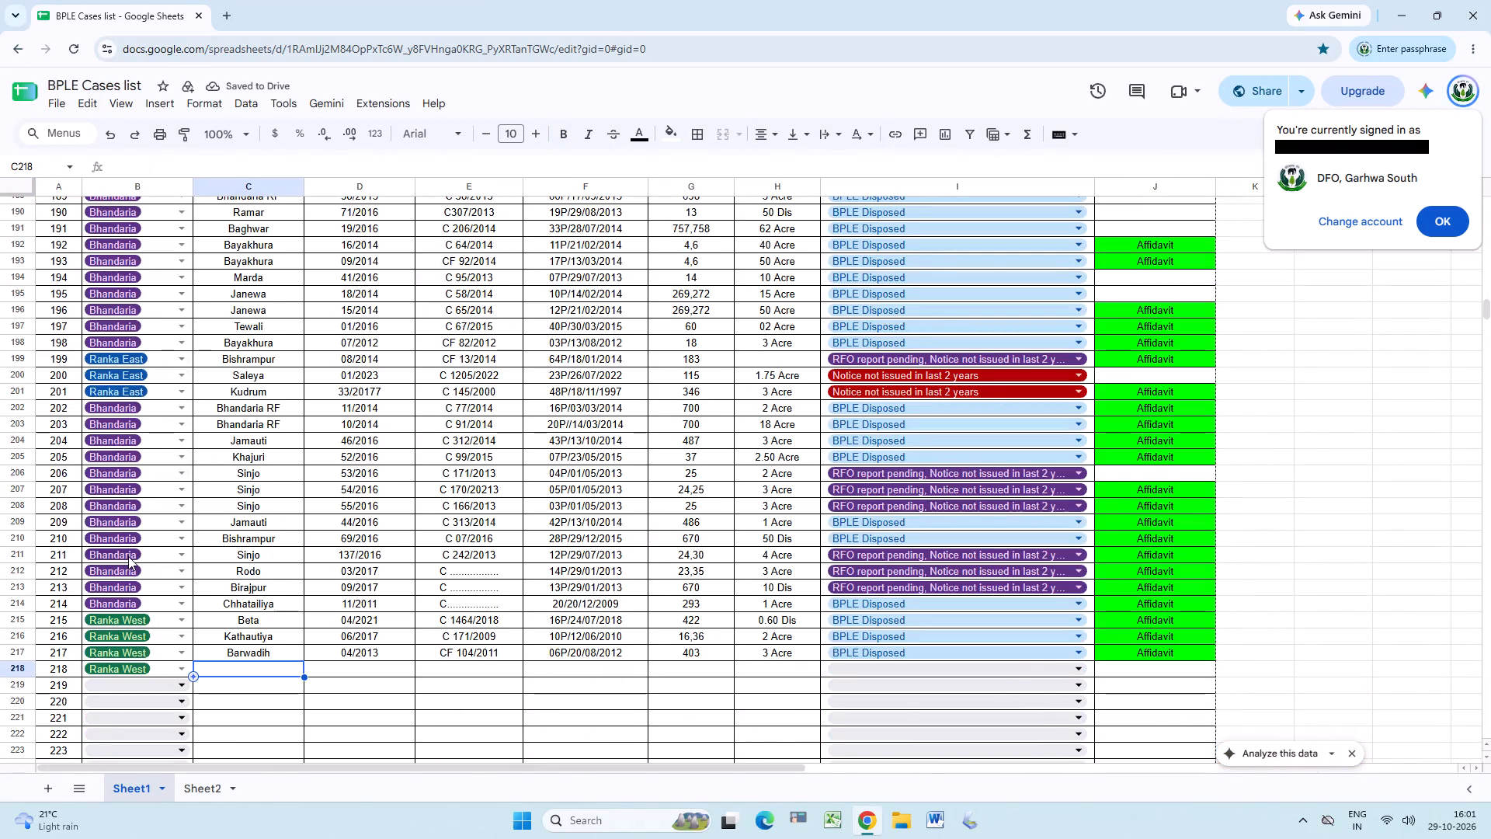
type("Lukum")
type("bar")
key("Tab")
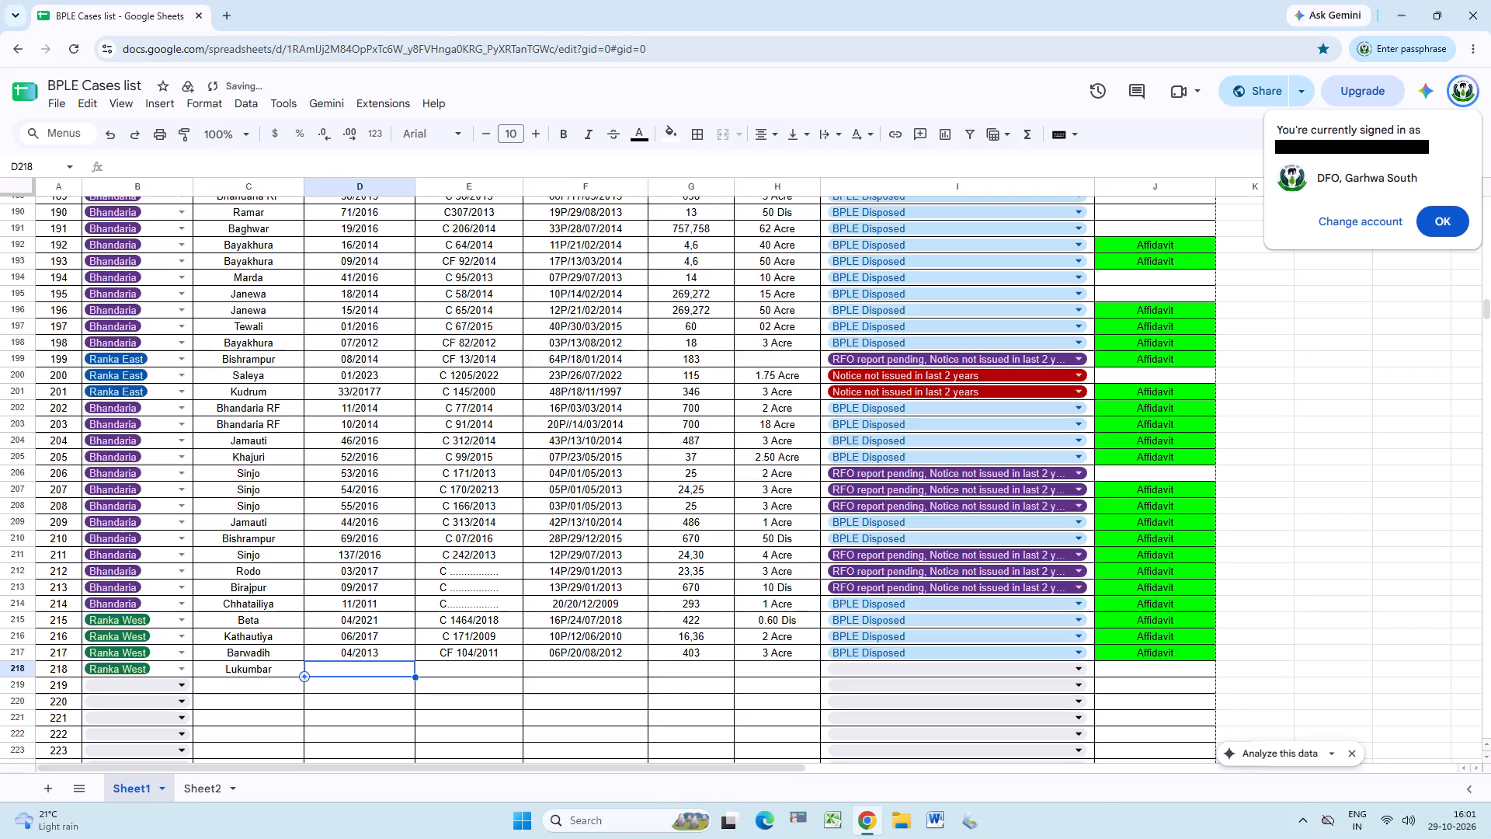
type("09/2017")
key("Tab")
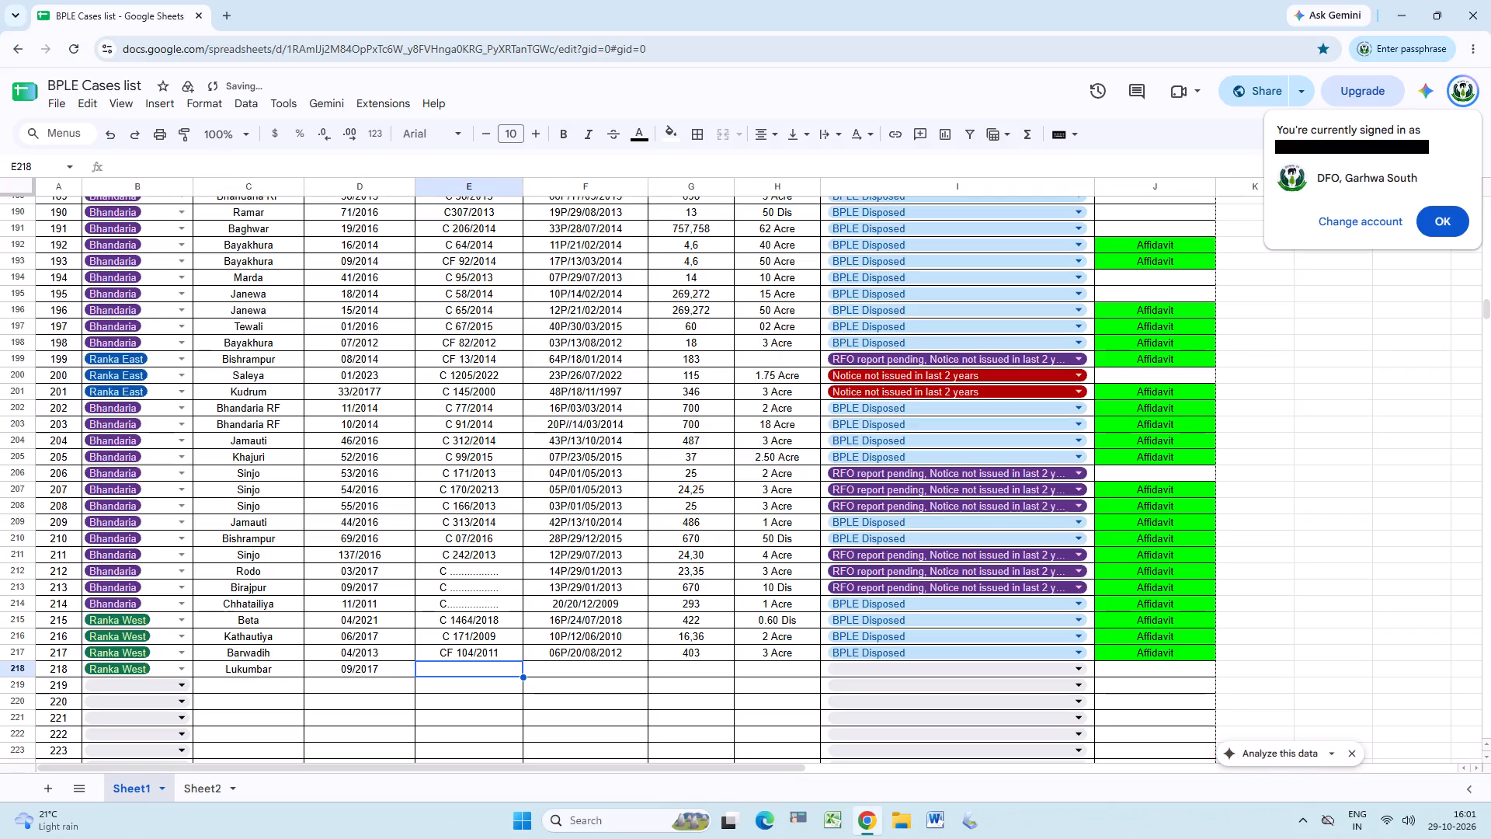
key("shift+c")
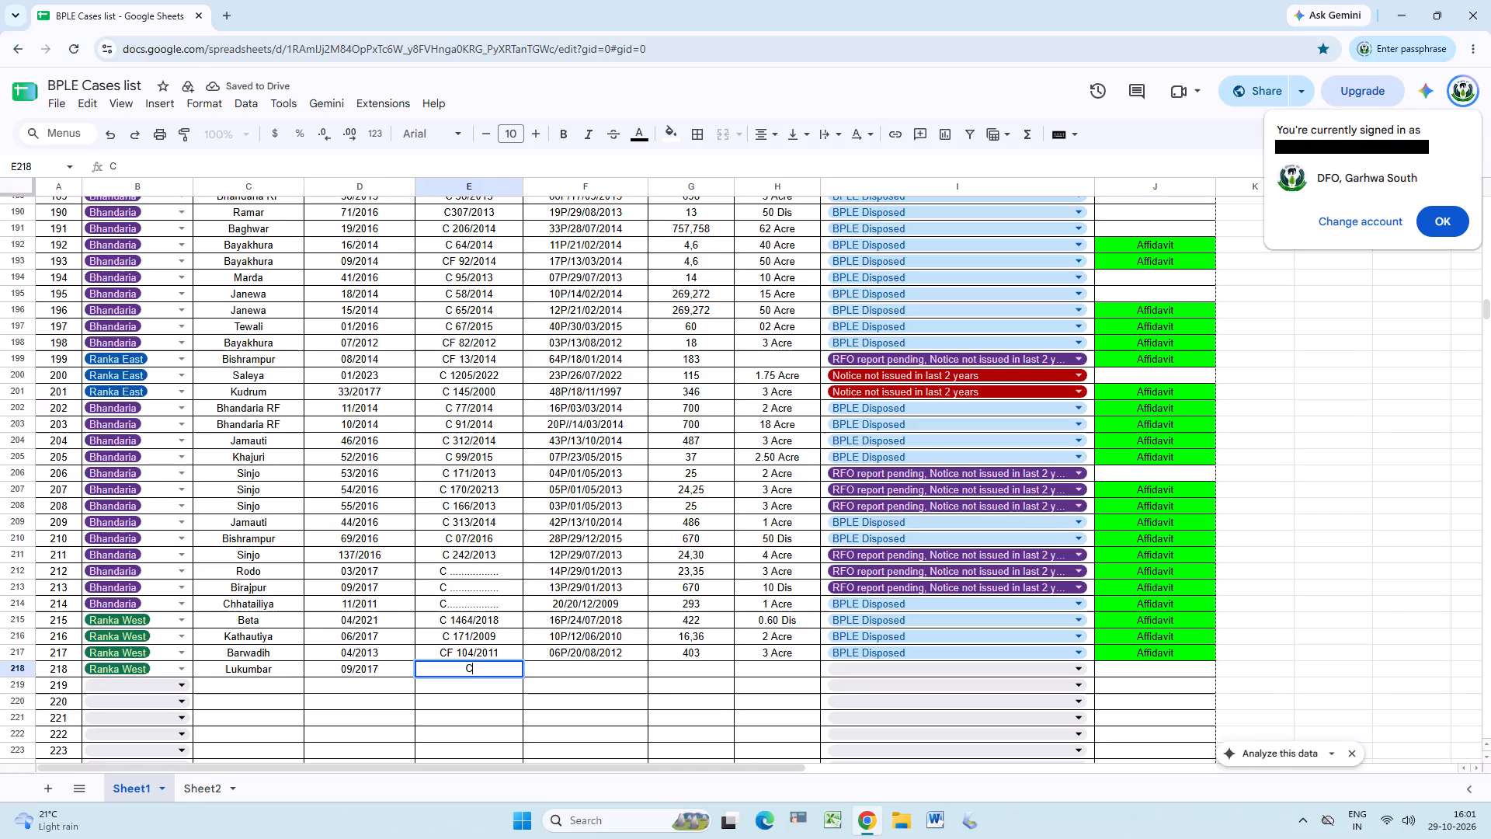
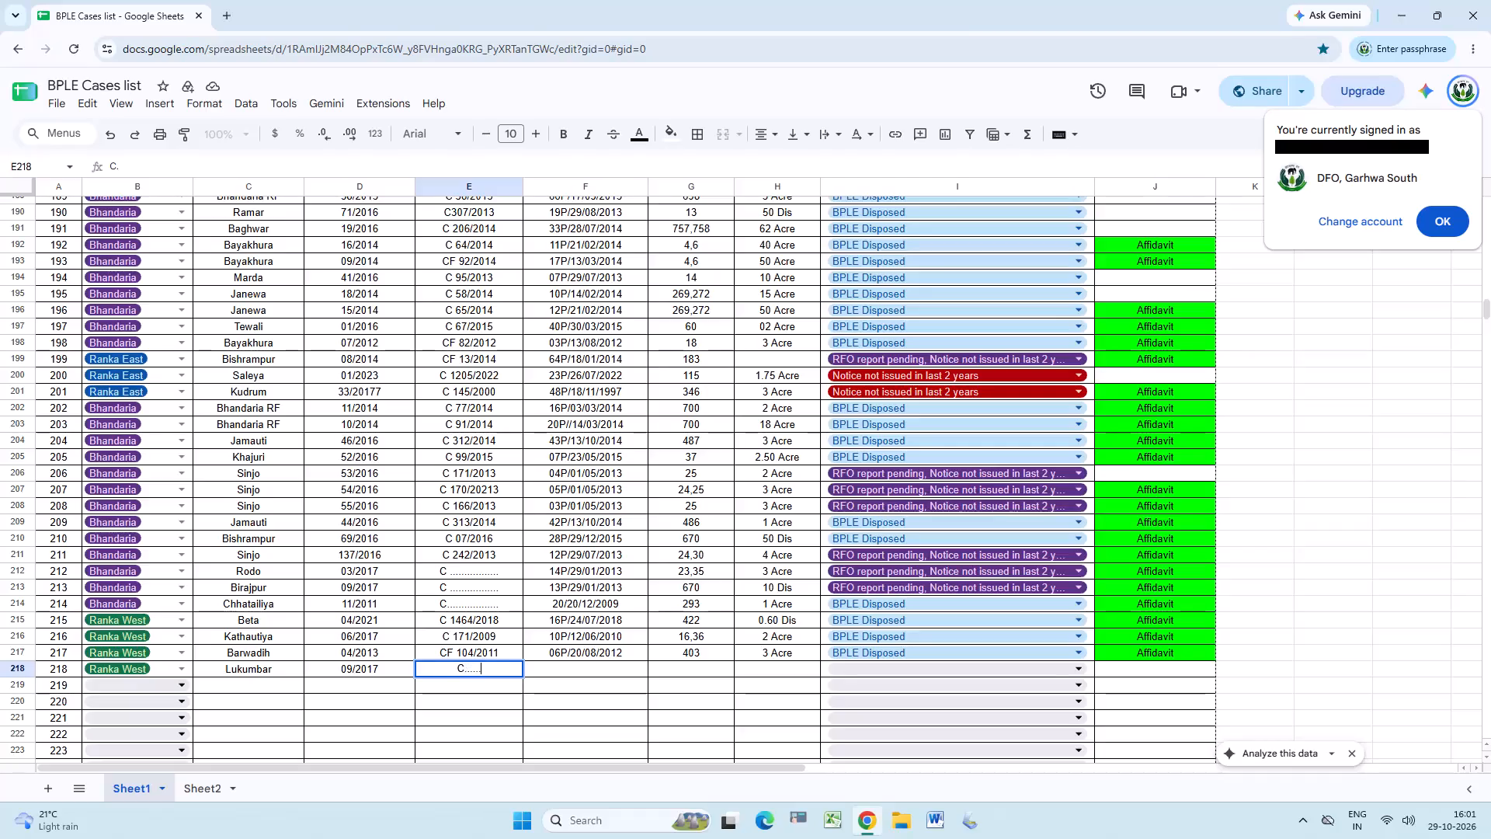
key("Tab")
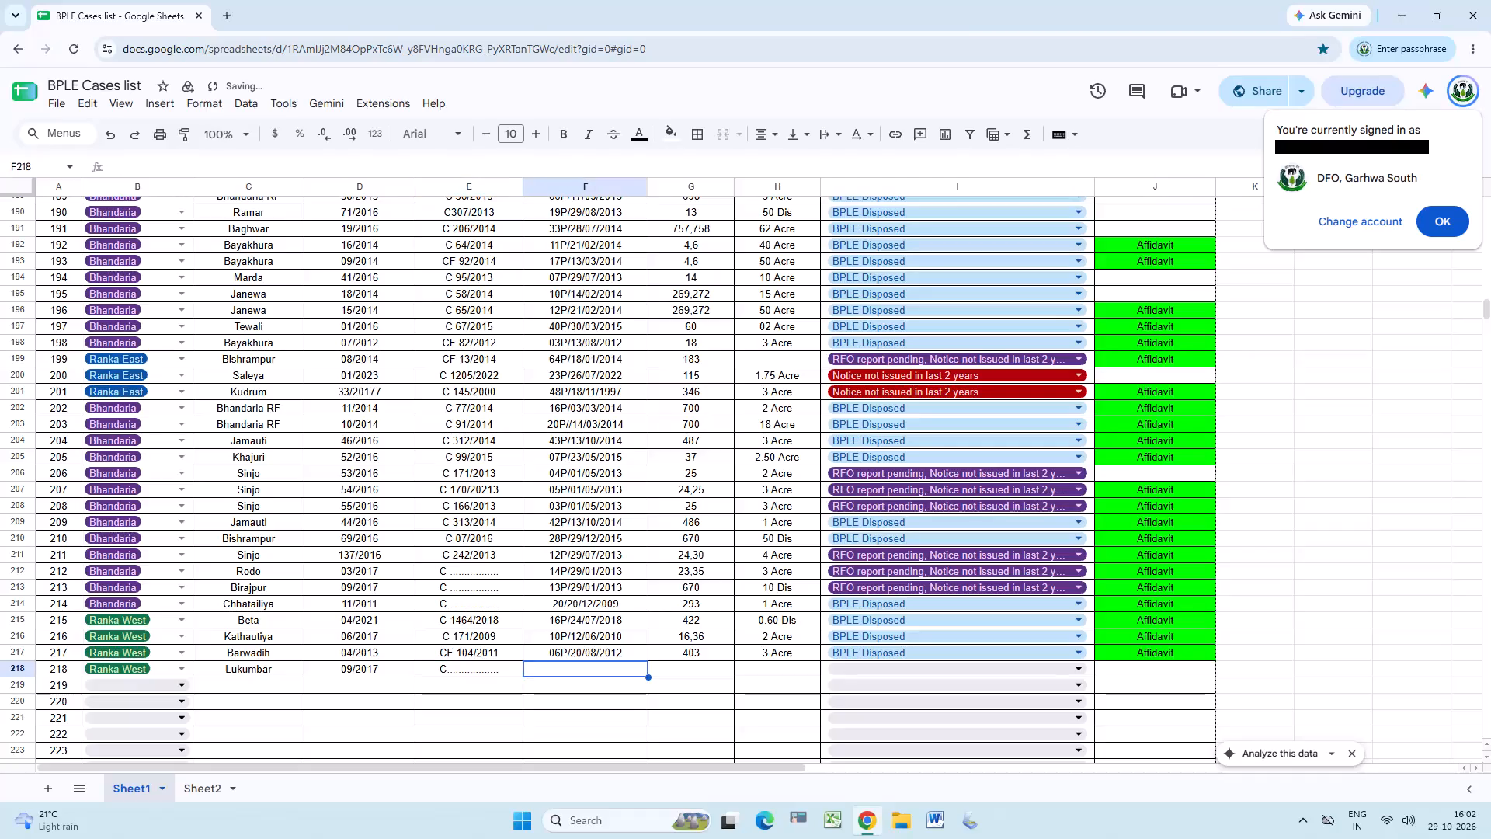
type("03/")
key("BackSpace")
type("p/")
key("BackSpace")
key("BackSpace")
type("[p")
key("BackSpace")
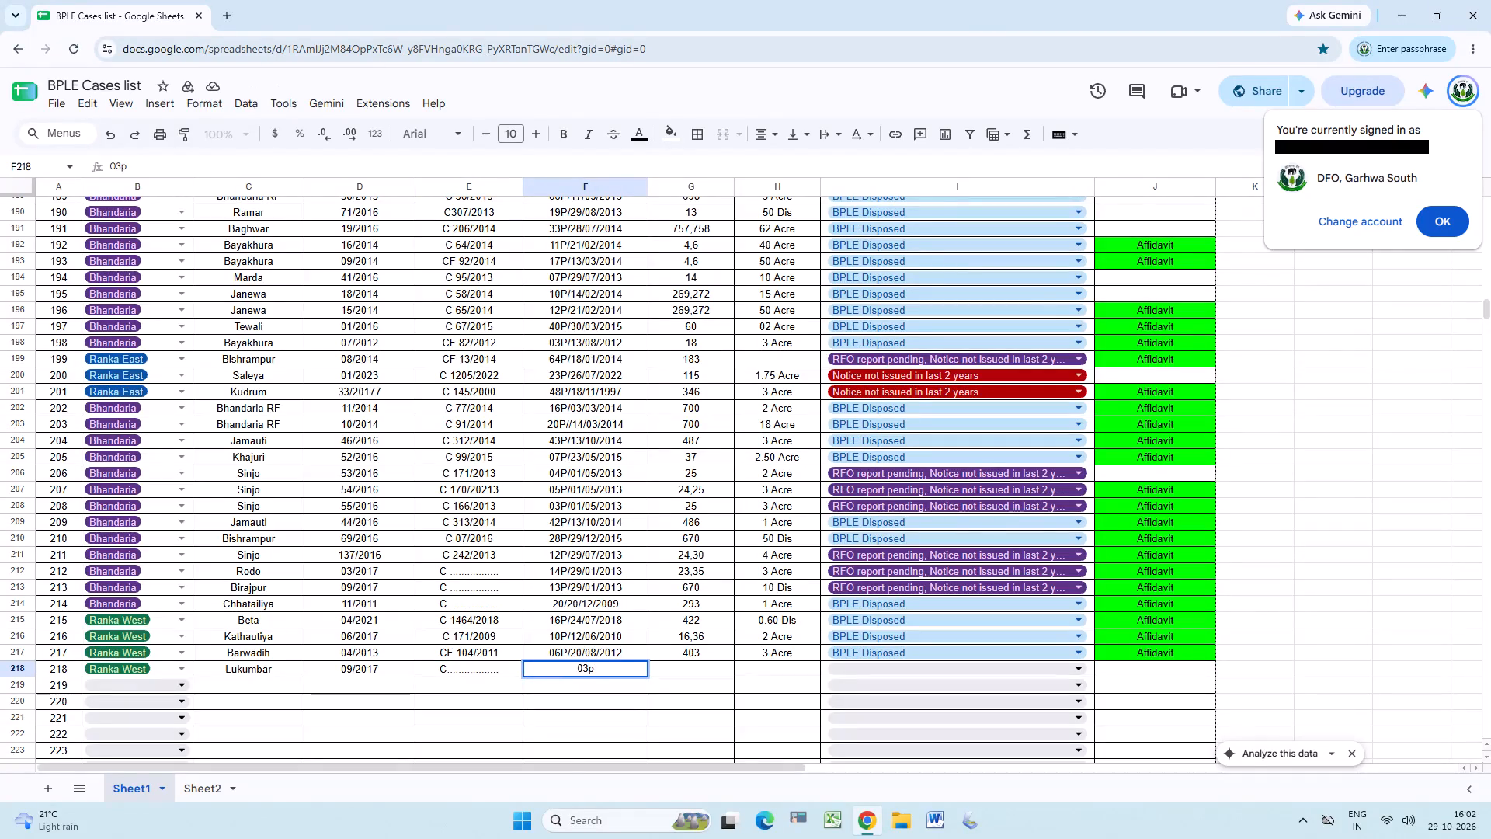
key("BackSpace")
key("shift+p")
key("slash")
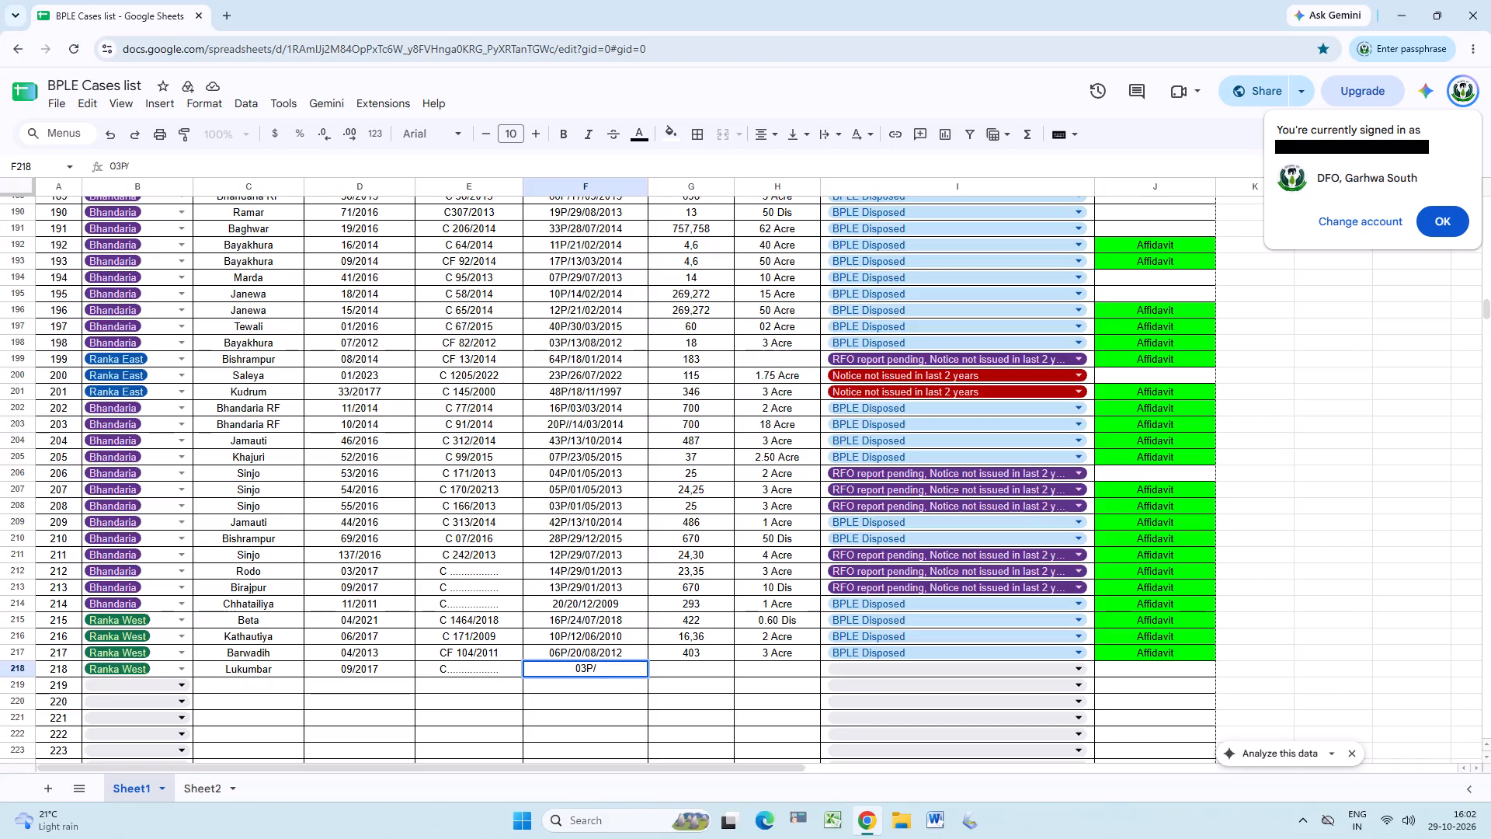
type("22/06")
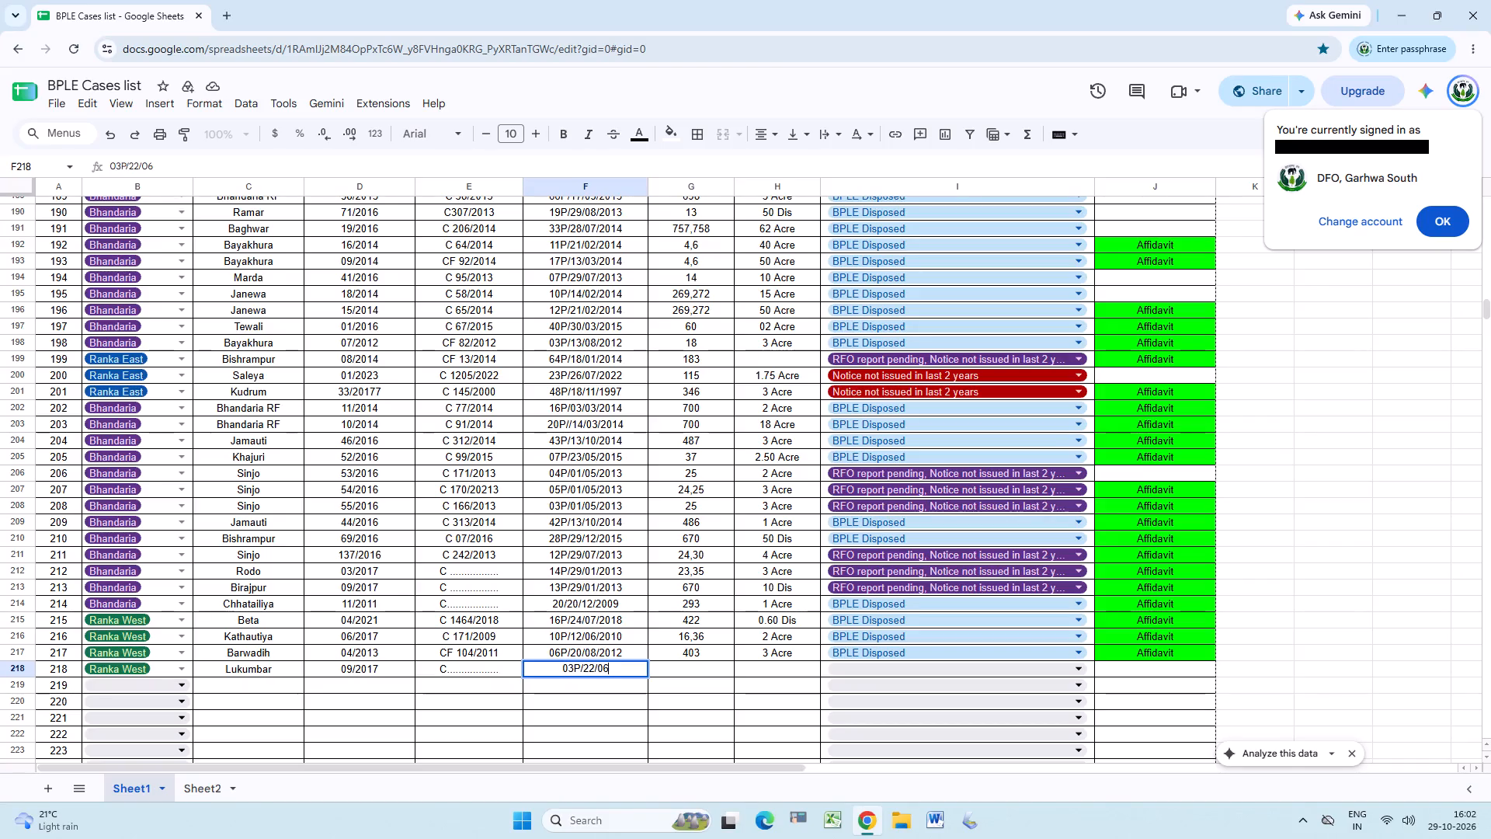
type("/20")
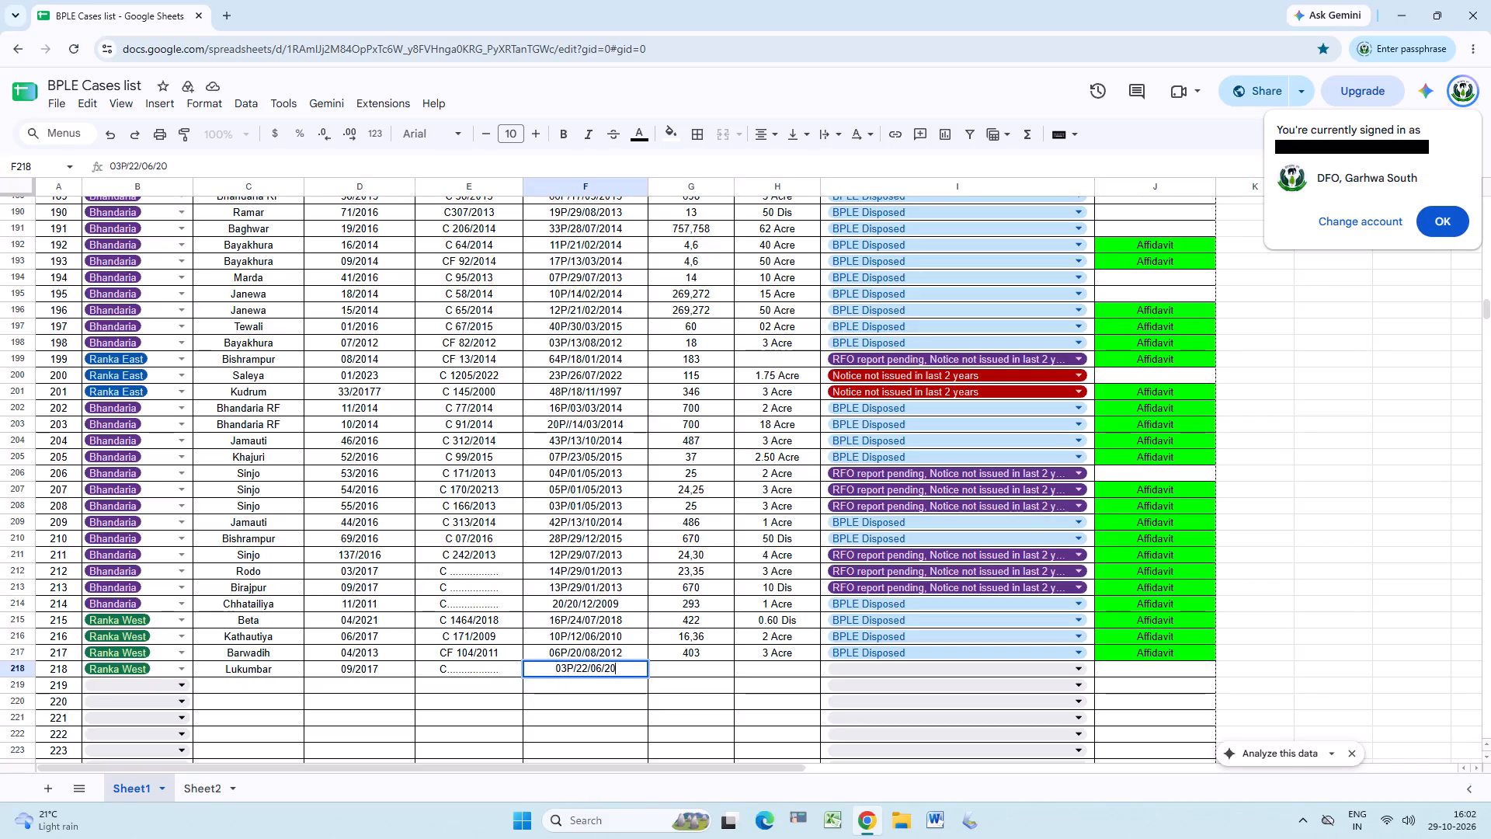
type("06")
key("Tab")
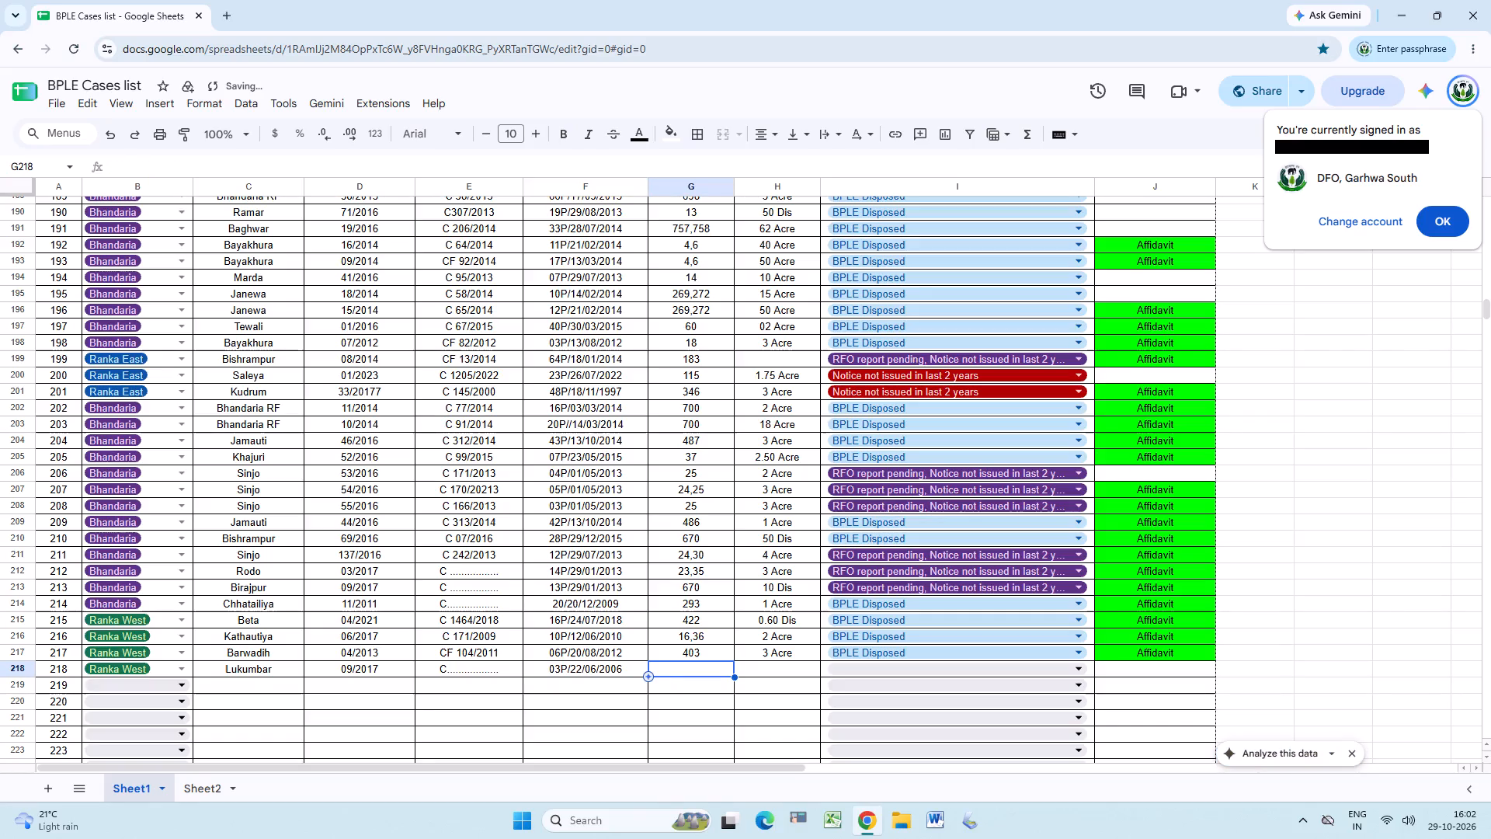
Enter 190,192 in column G and 1 Acre in column H of row 218.
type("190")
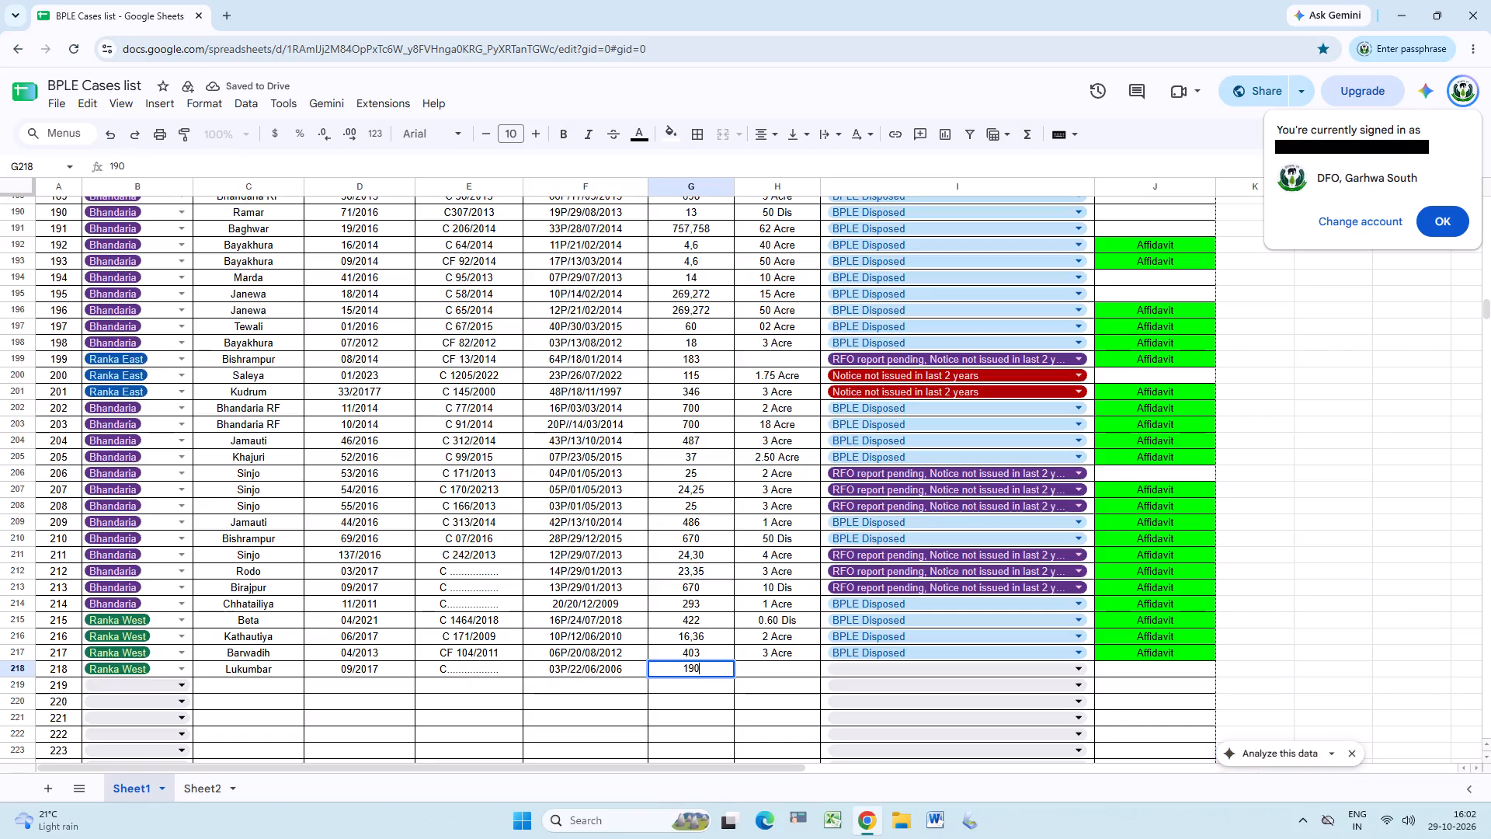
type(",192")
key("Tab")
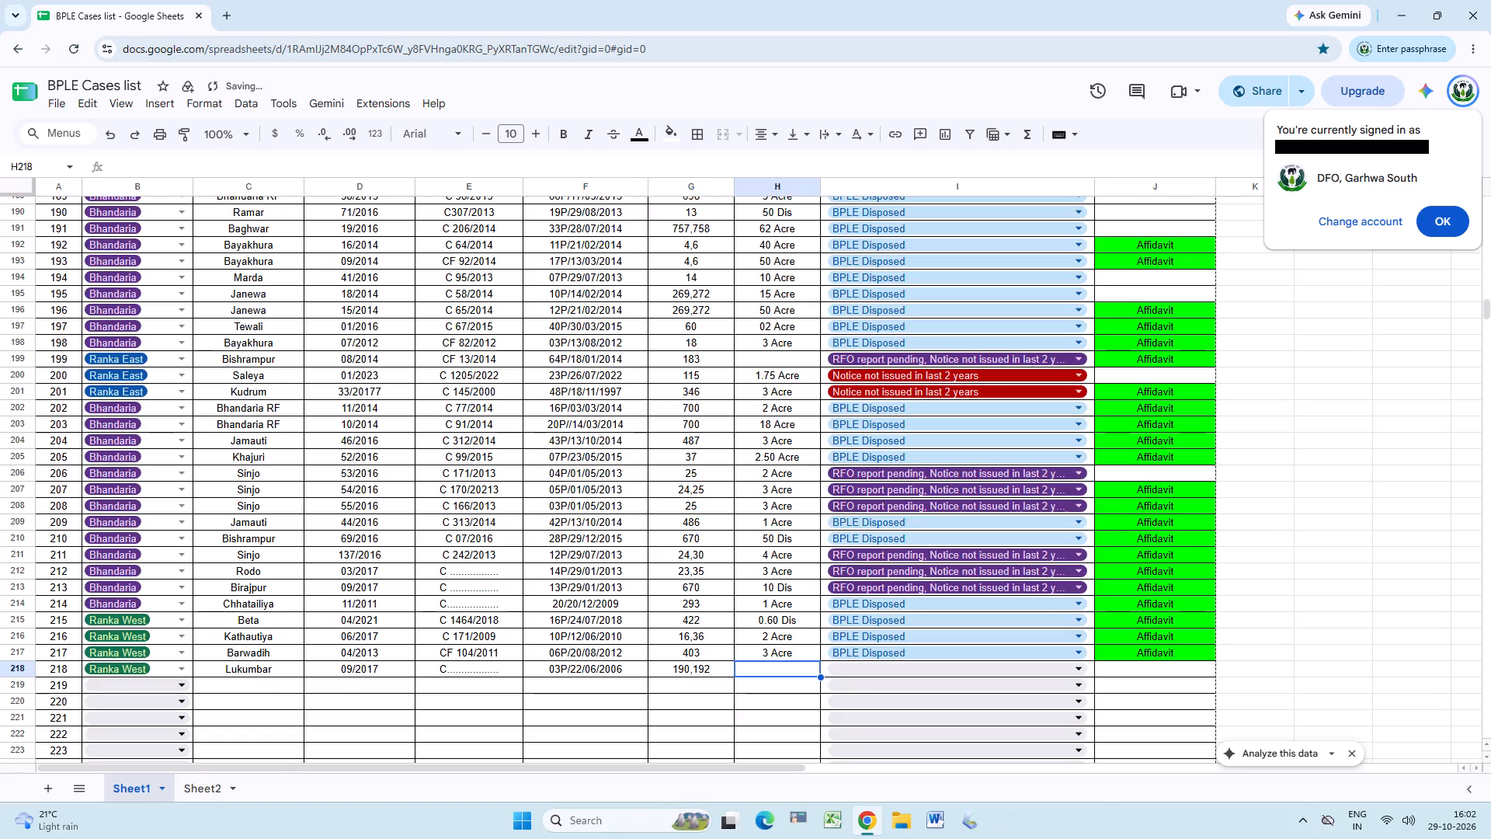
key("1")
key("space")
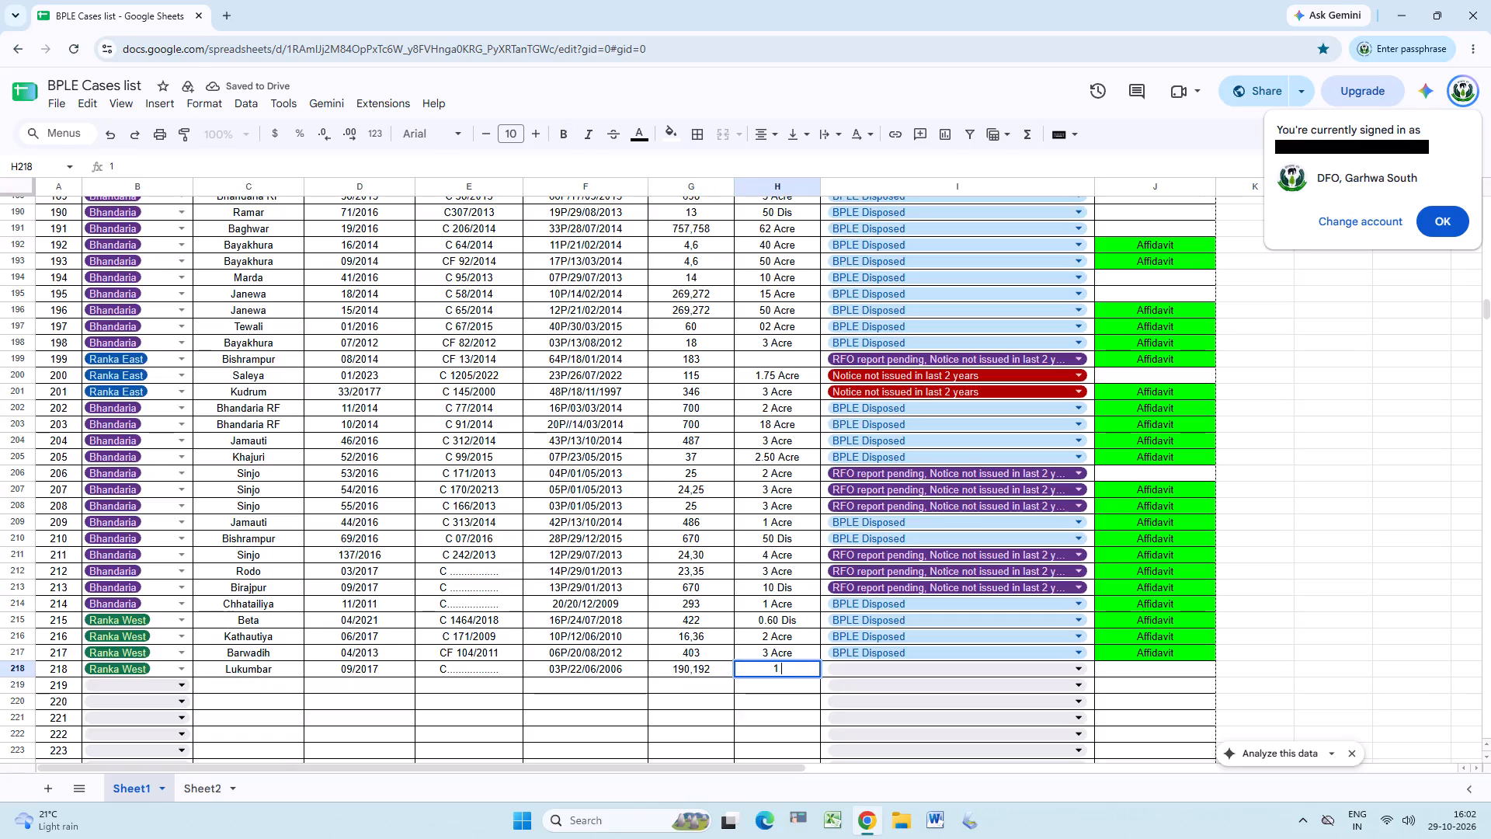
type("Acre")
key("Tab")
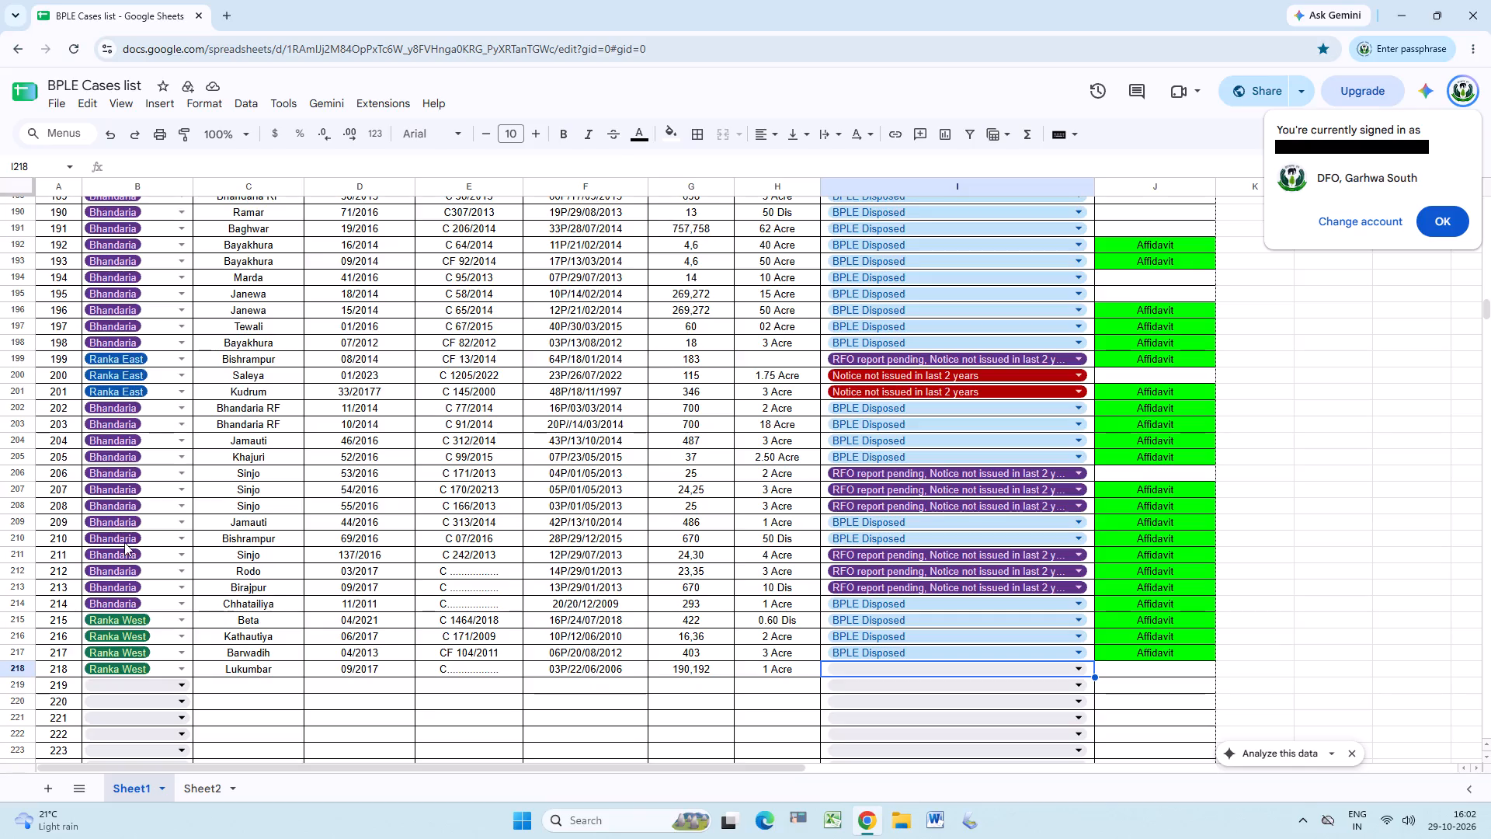
Fill BPLE Disposed and Affidavit down from row 217 into columns I and J of row 218, and save.
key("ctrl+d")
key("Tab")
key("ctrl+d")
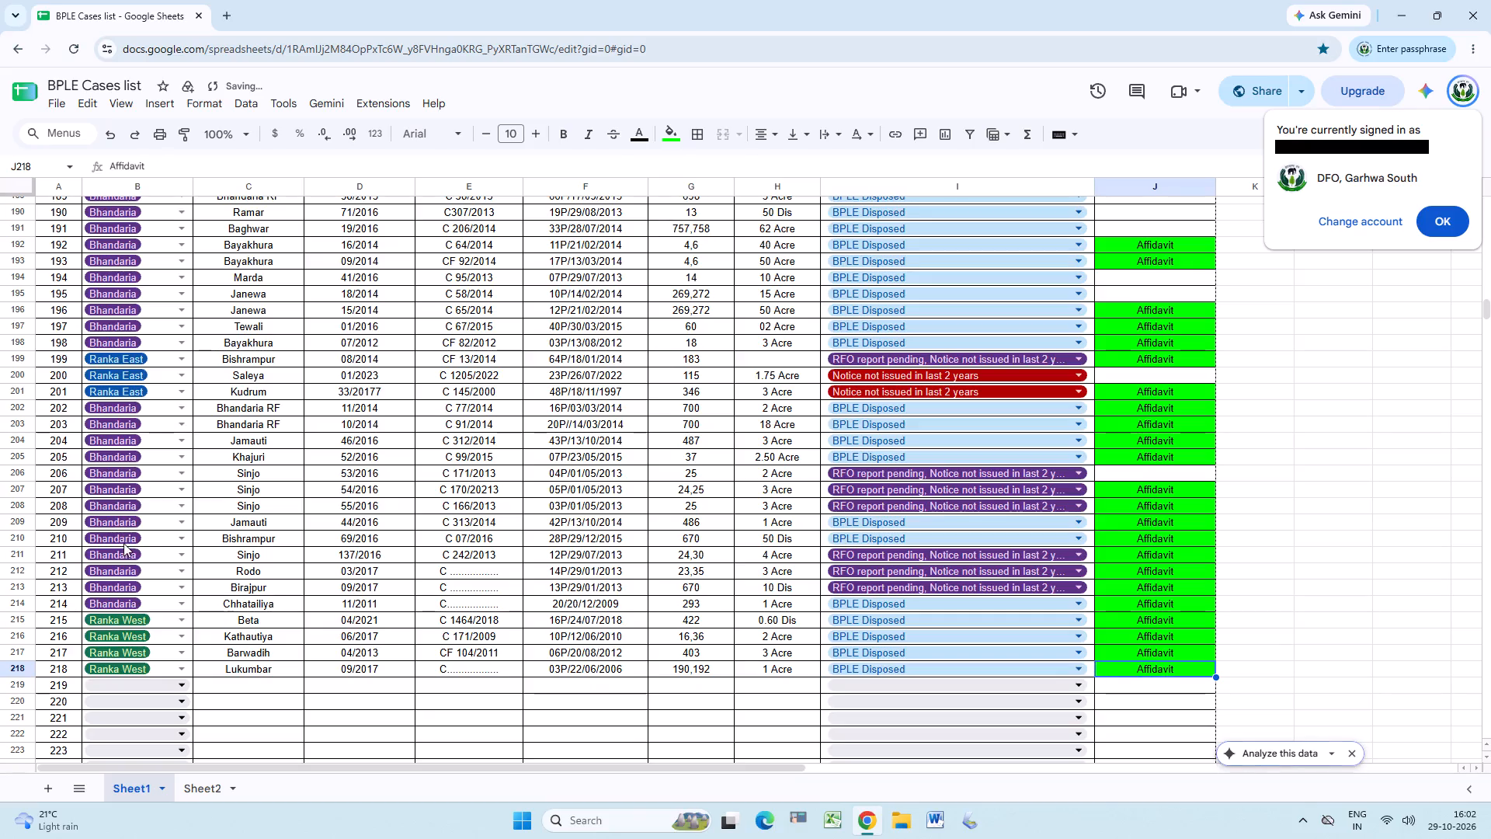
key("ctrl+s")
Start the case in row 219 by choosing Ranka West in column B.
left_click(121, 684)
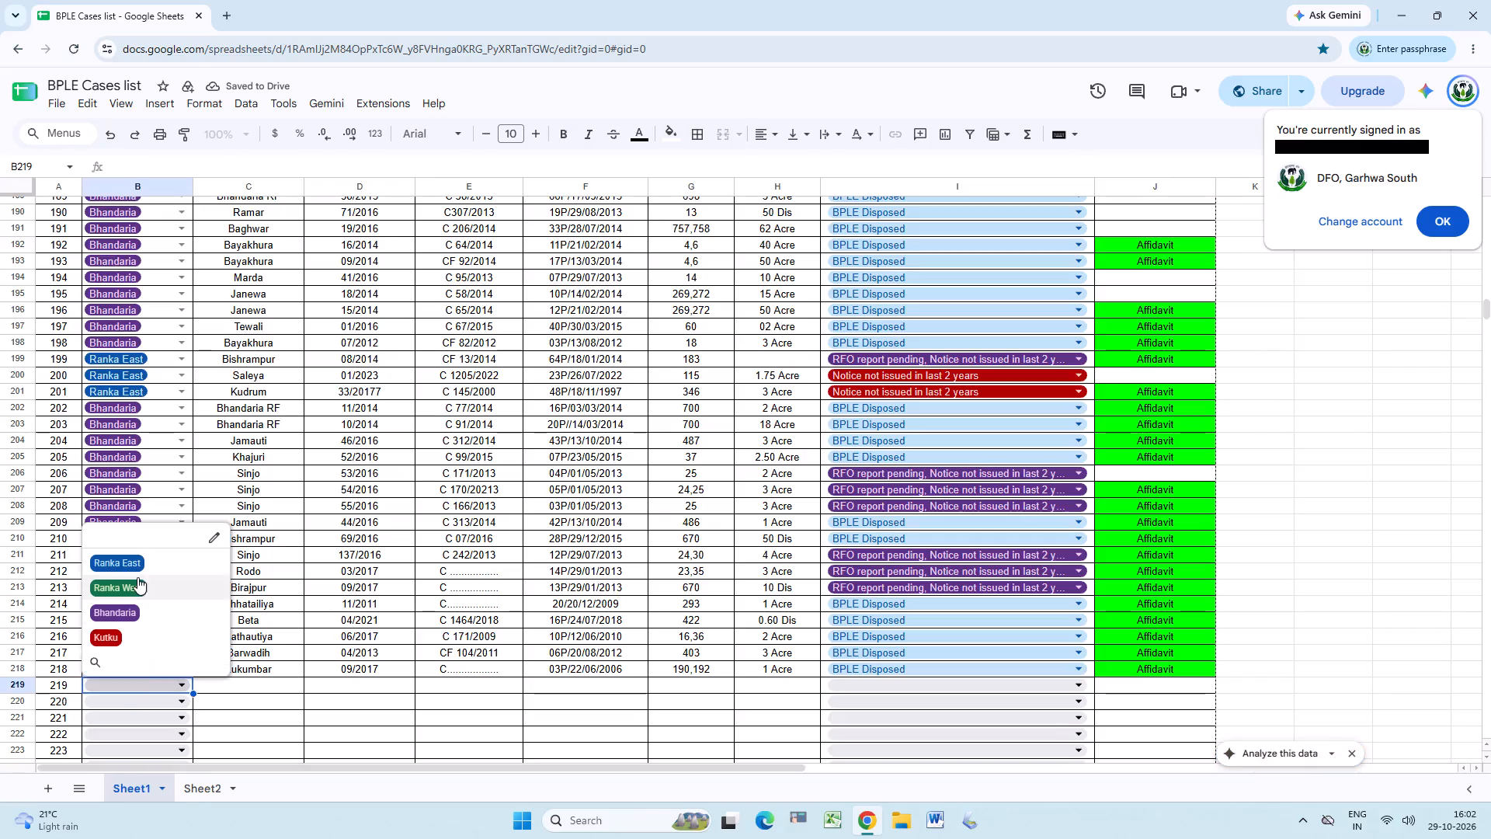
left_click(137, 583)
key("Tab")
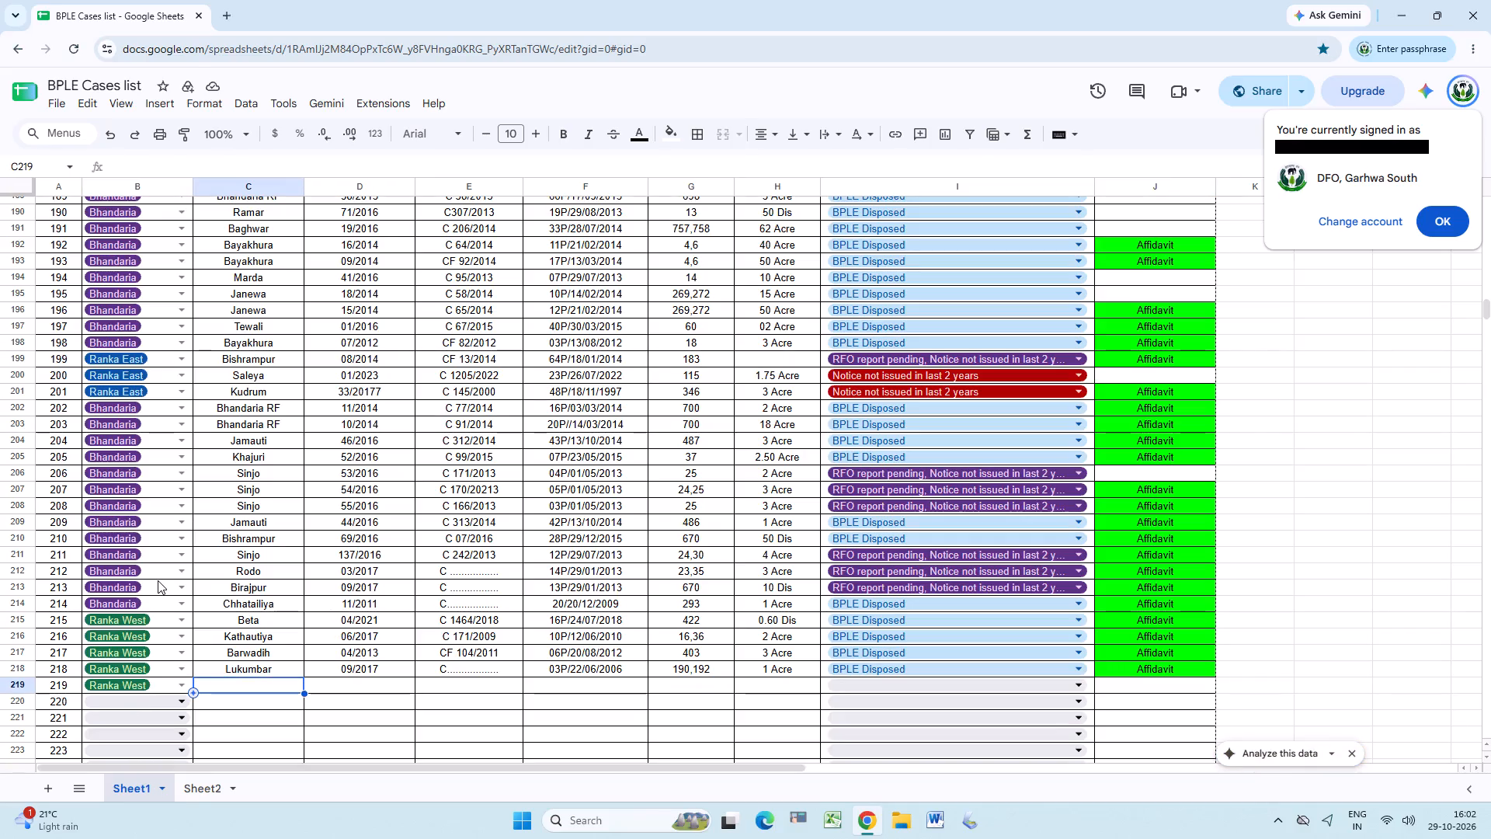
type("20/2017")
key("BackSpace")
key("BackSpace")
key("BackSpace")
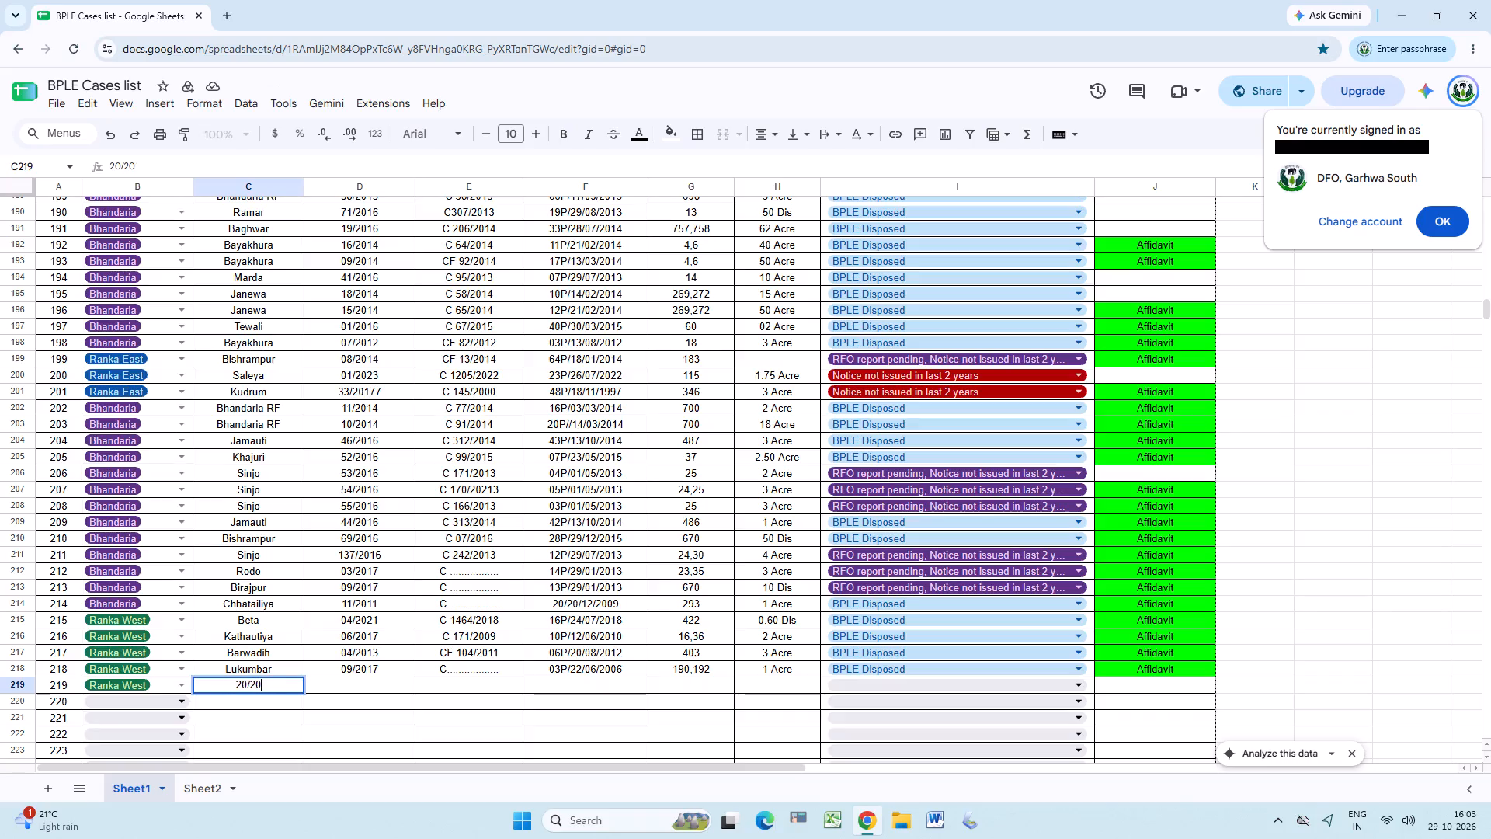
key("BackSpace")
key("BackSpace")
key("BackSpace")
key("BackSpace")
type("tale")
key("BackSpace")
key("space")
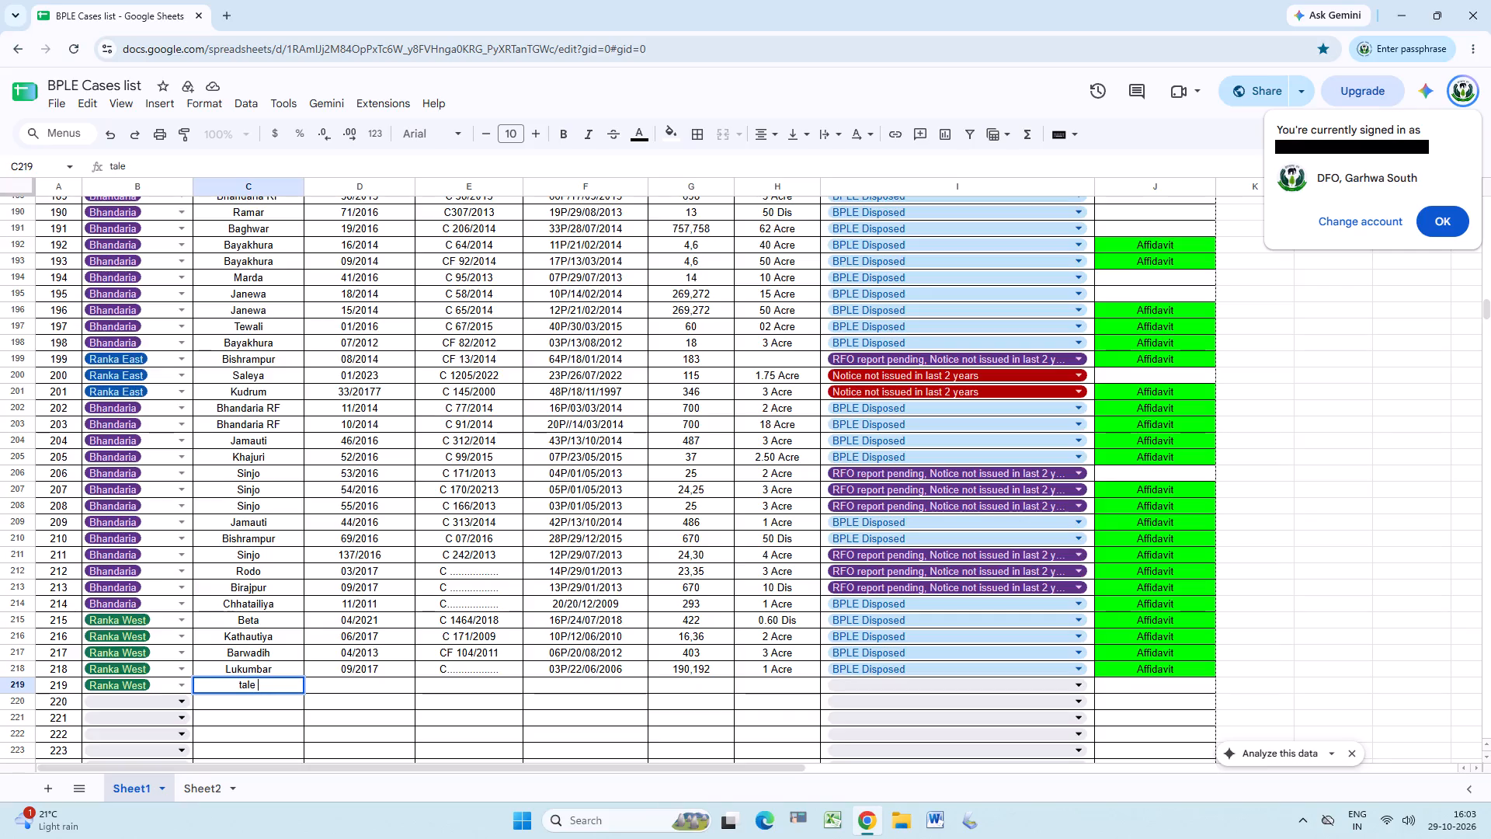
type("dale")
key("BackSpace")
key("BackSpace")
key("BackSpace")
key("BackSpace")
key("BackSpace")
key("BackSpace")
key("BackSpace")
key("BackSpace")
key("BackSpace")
Enter Tale-Dale in column C, 20/2017 in column D and C 62/2009 in column E of row 219.
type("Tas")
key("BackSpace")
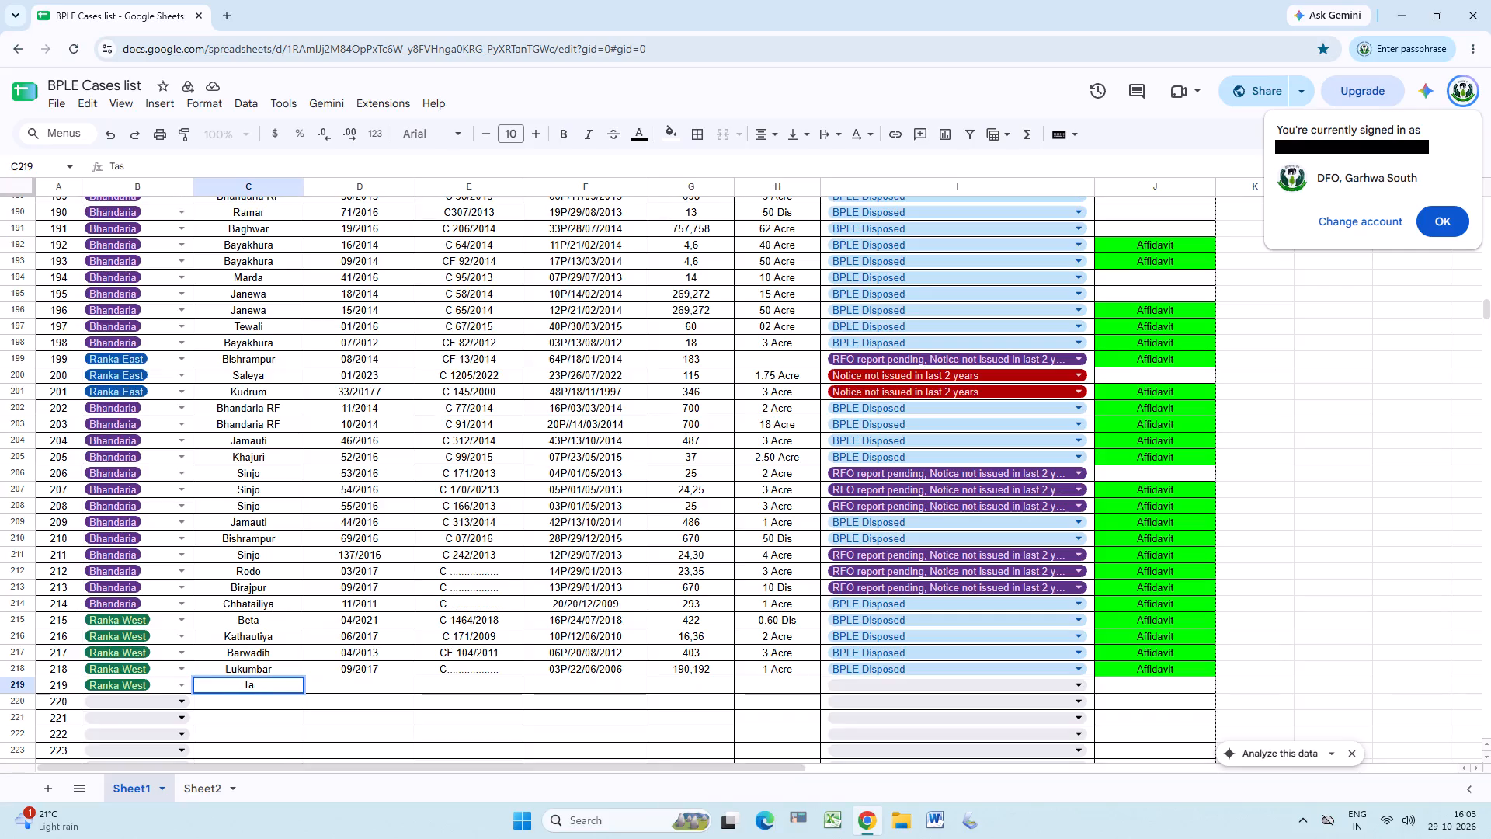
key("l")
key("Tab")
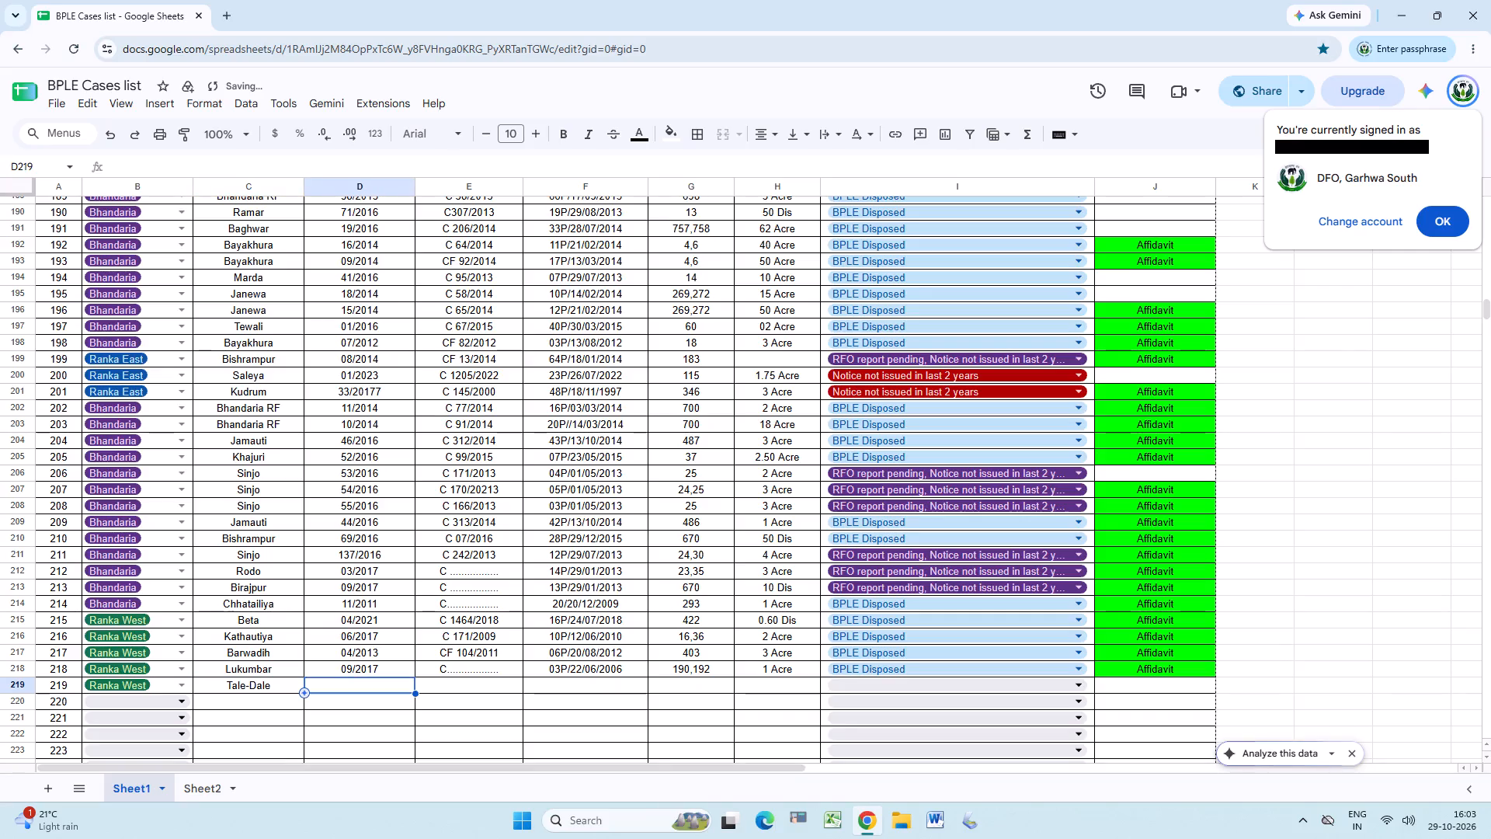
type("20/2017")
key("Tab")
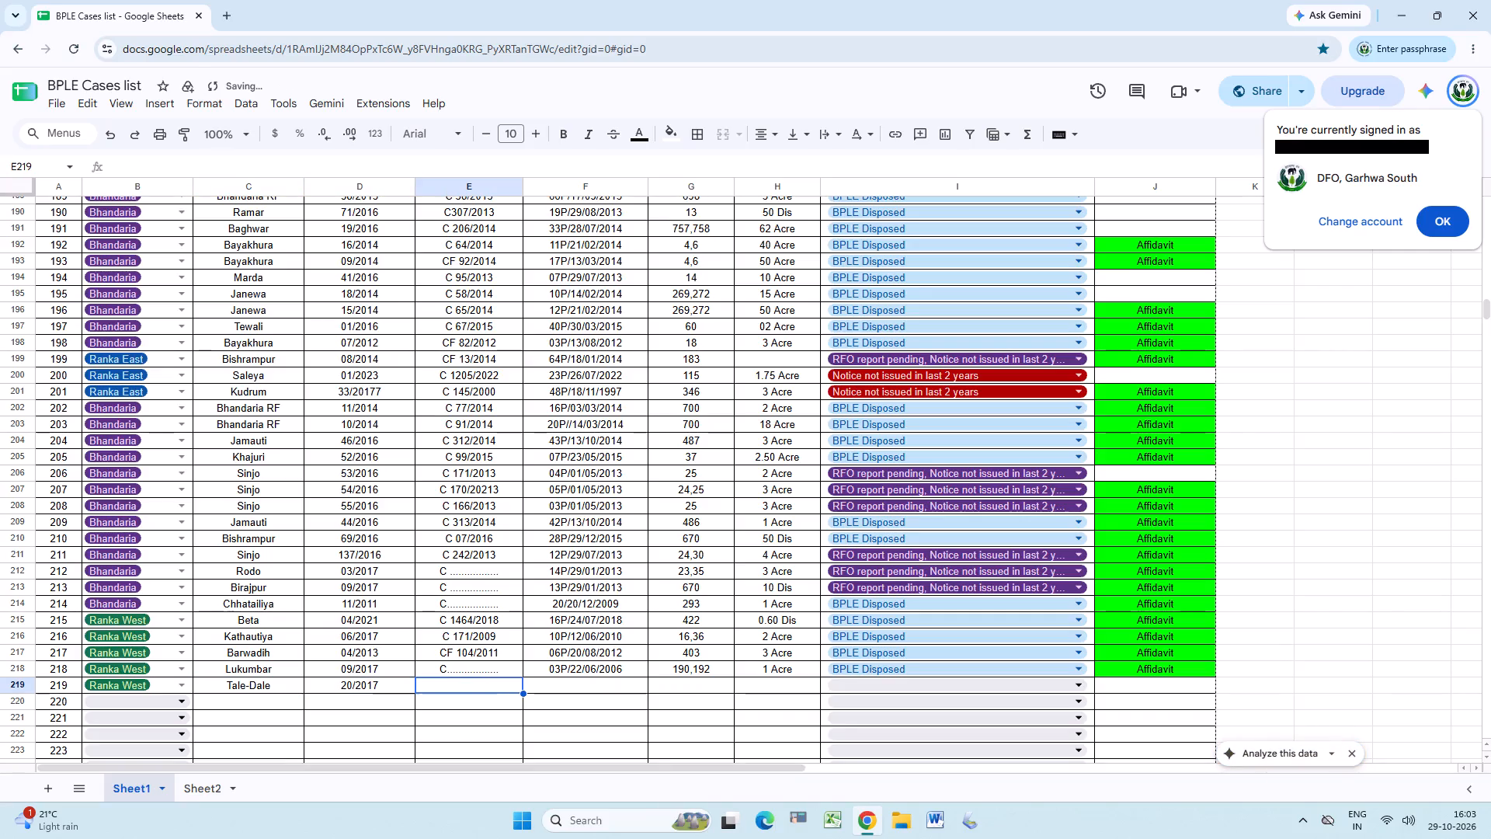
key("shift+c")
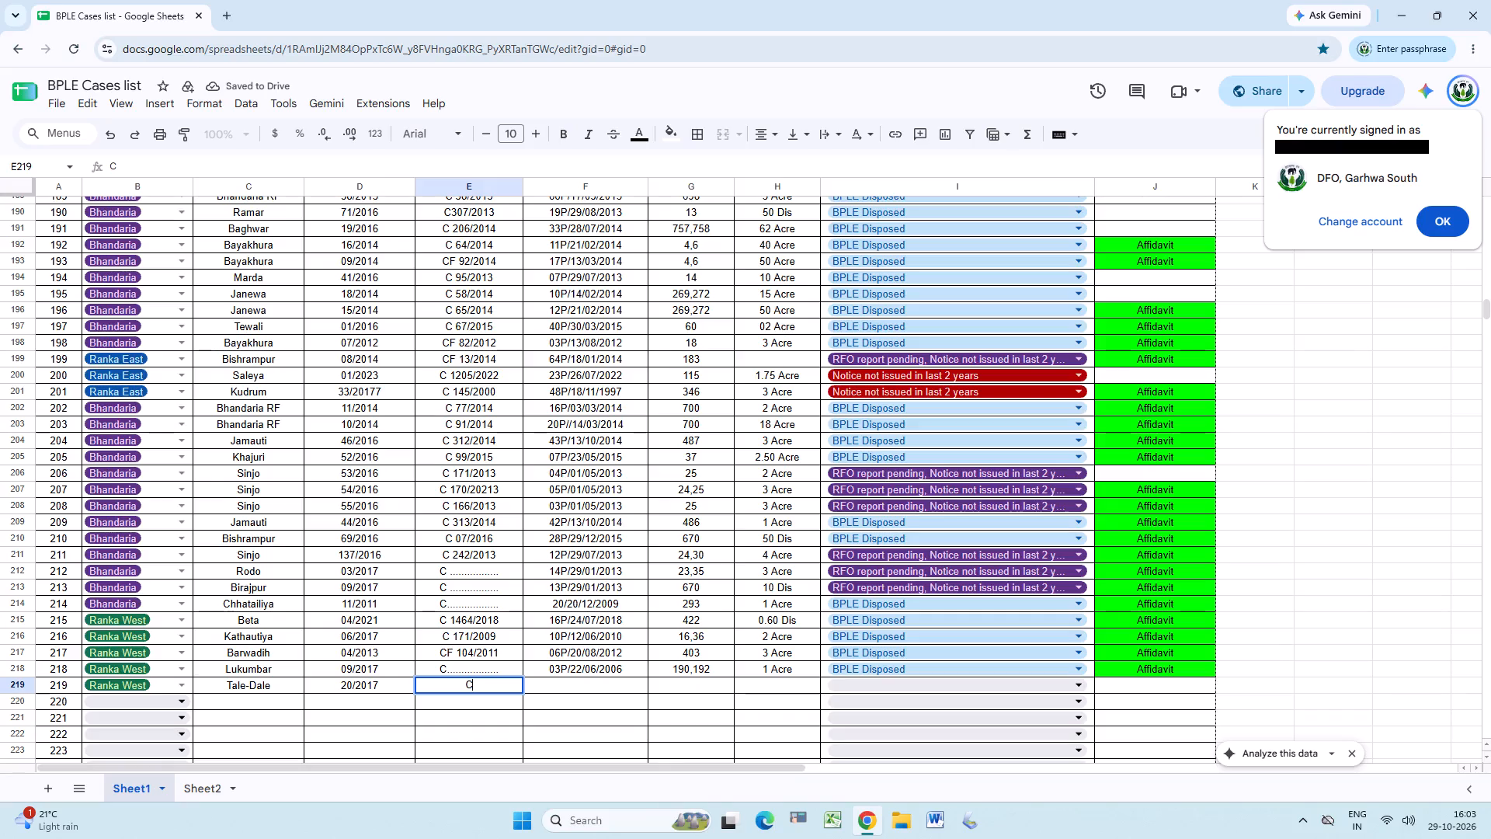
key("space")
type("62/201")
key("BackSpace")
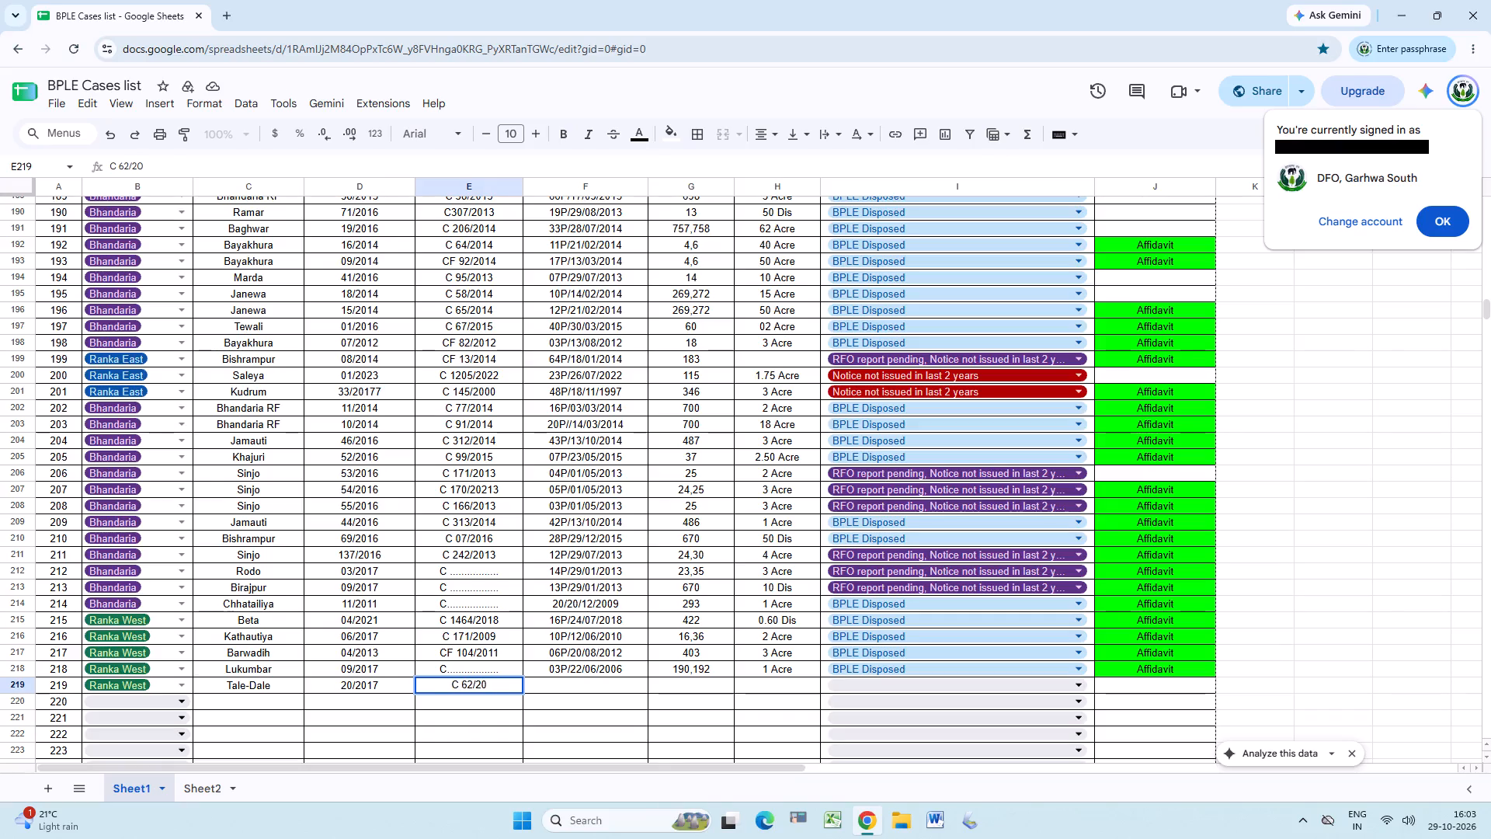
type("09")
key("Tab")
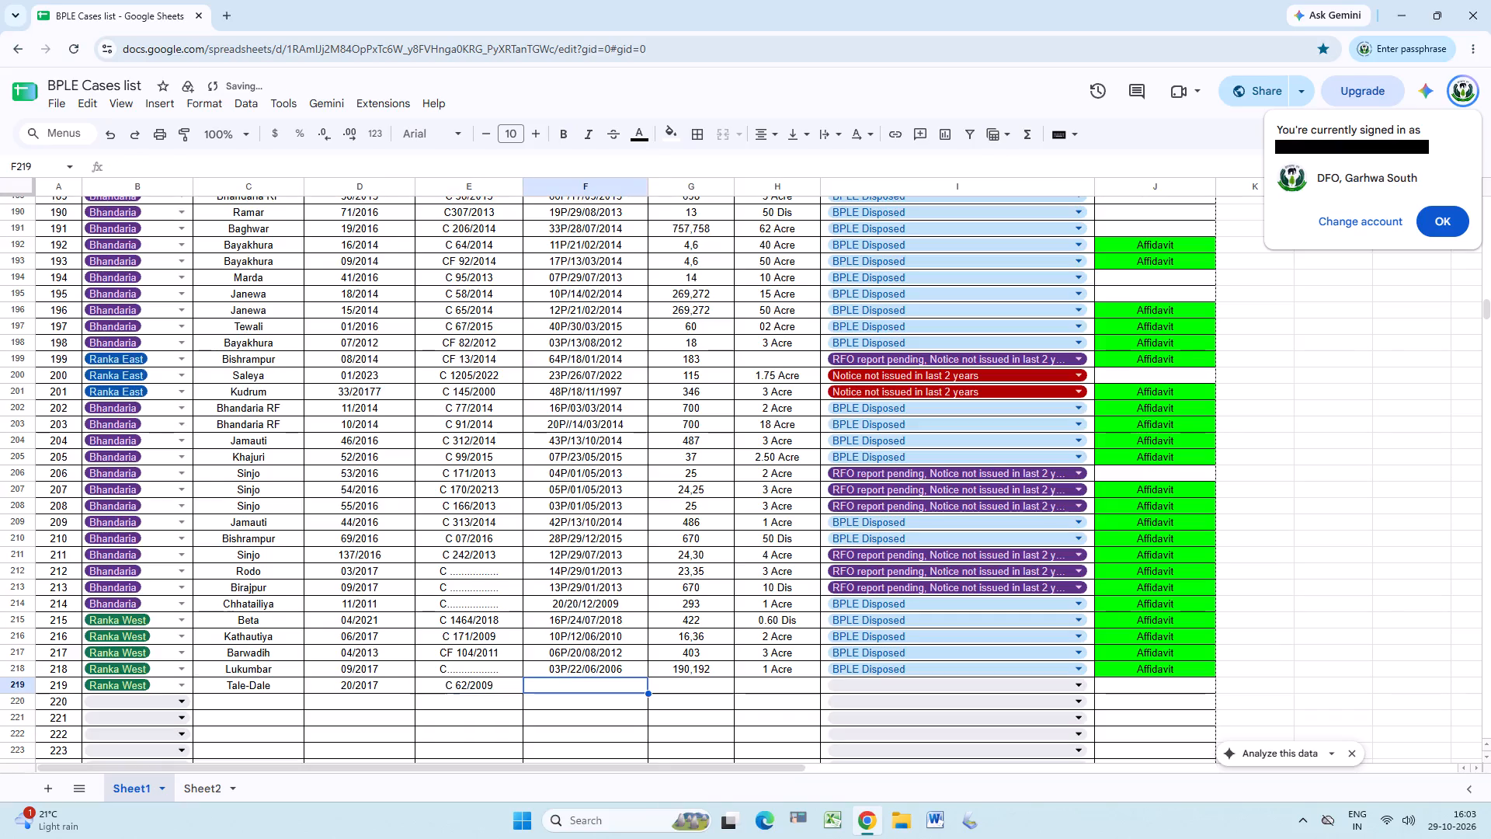
Enter 15P/25/11/2009 in column F, 7 in column G and 1 Acre in column H of row 219.
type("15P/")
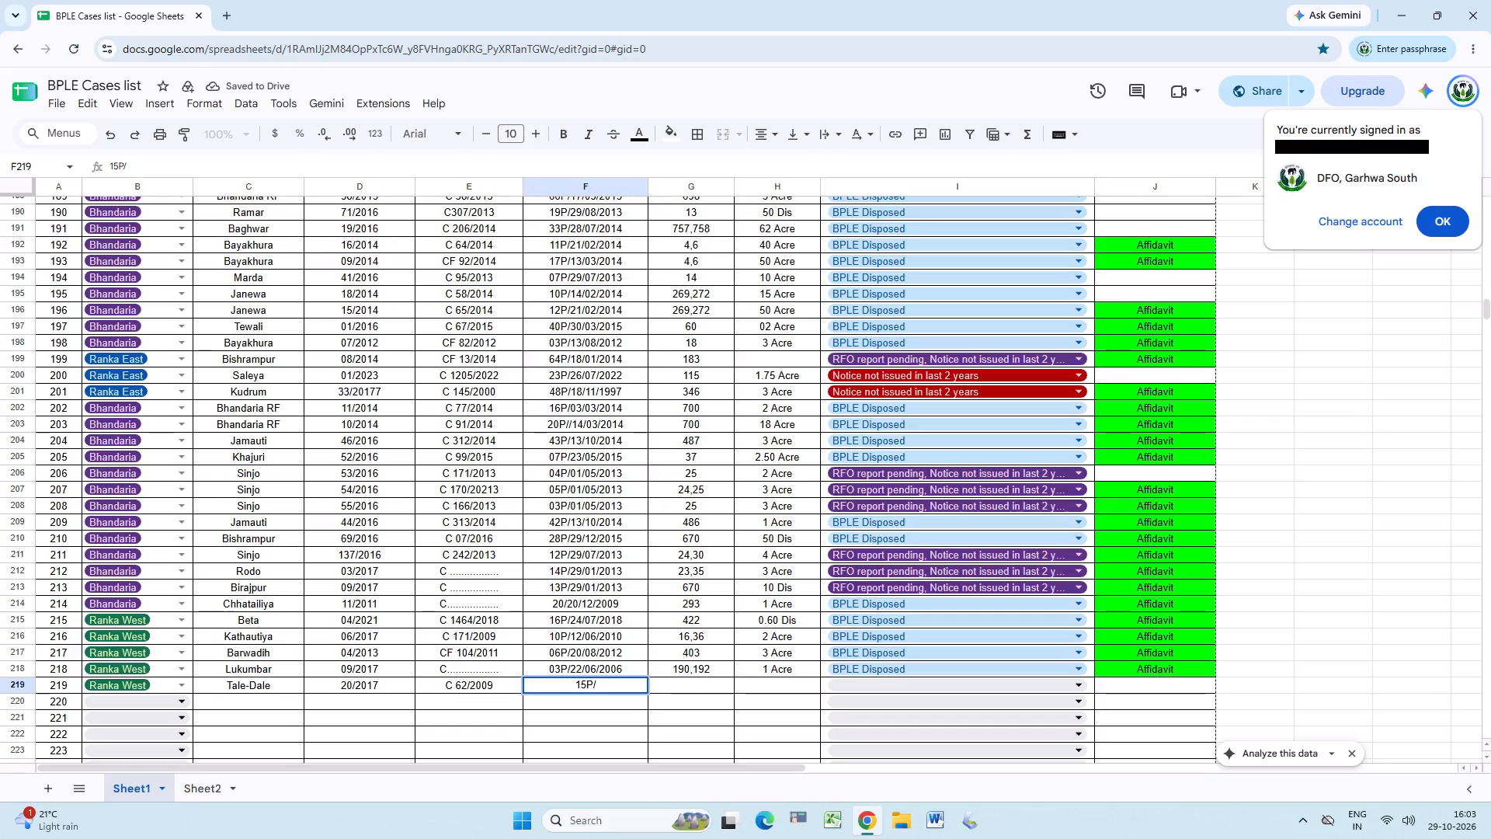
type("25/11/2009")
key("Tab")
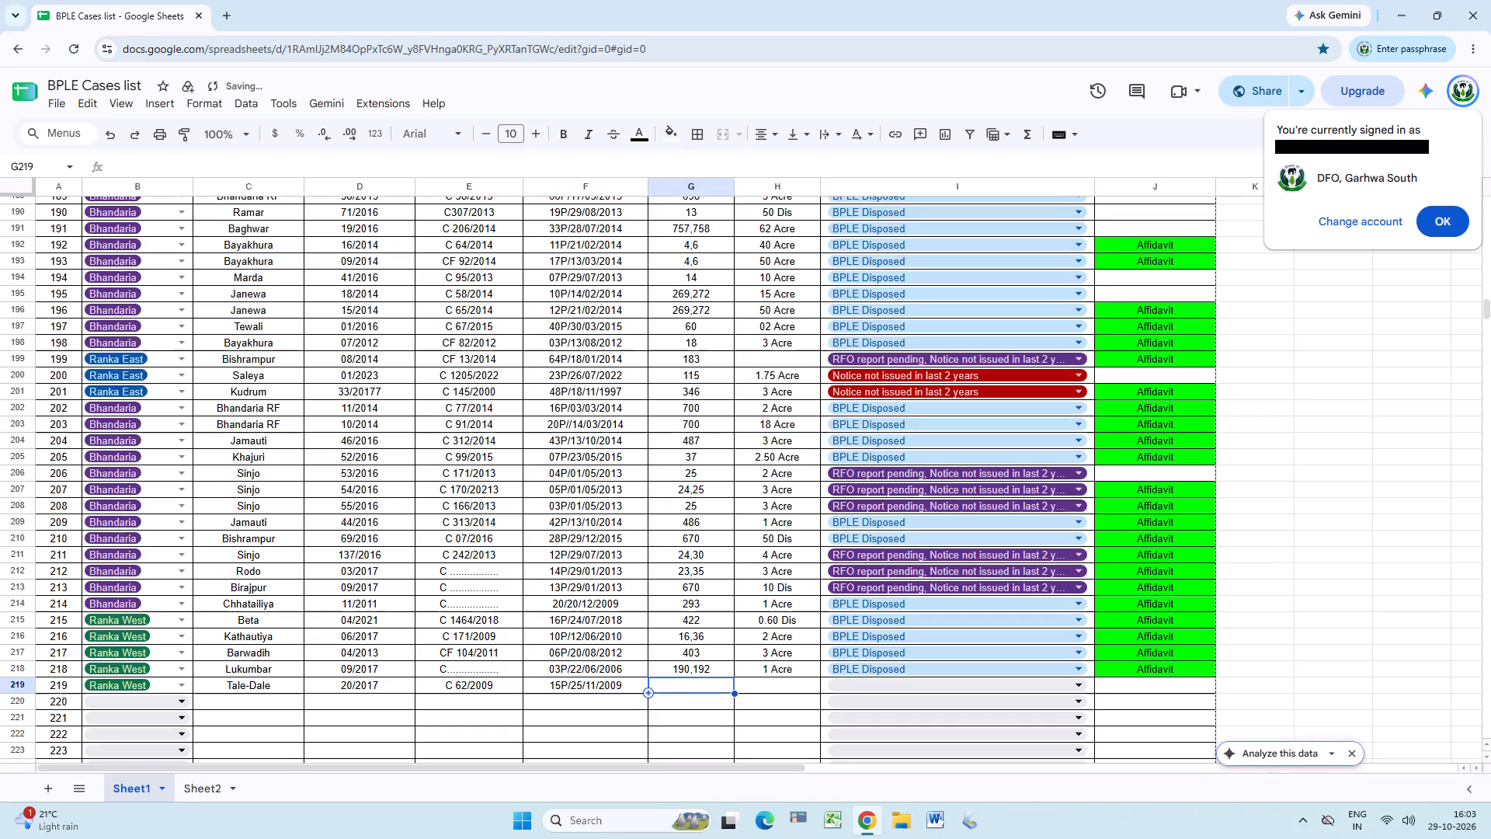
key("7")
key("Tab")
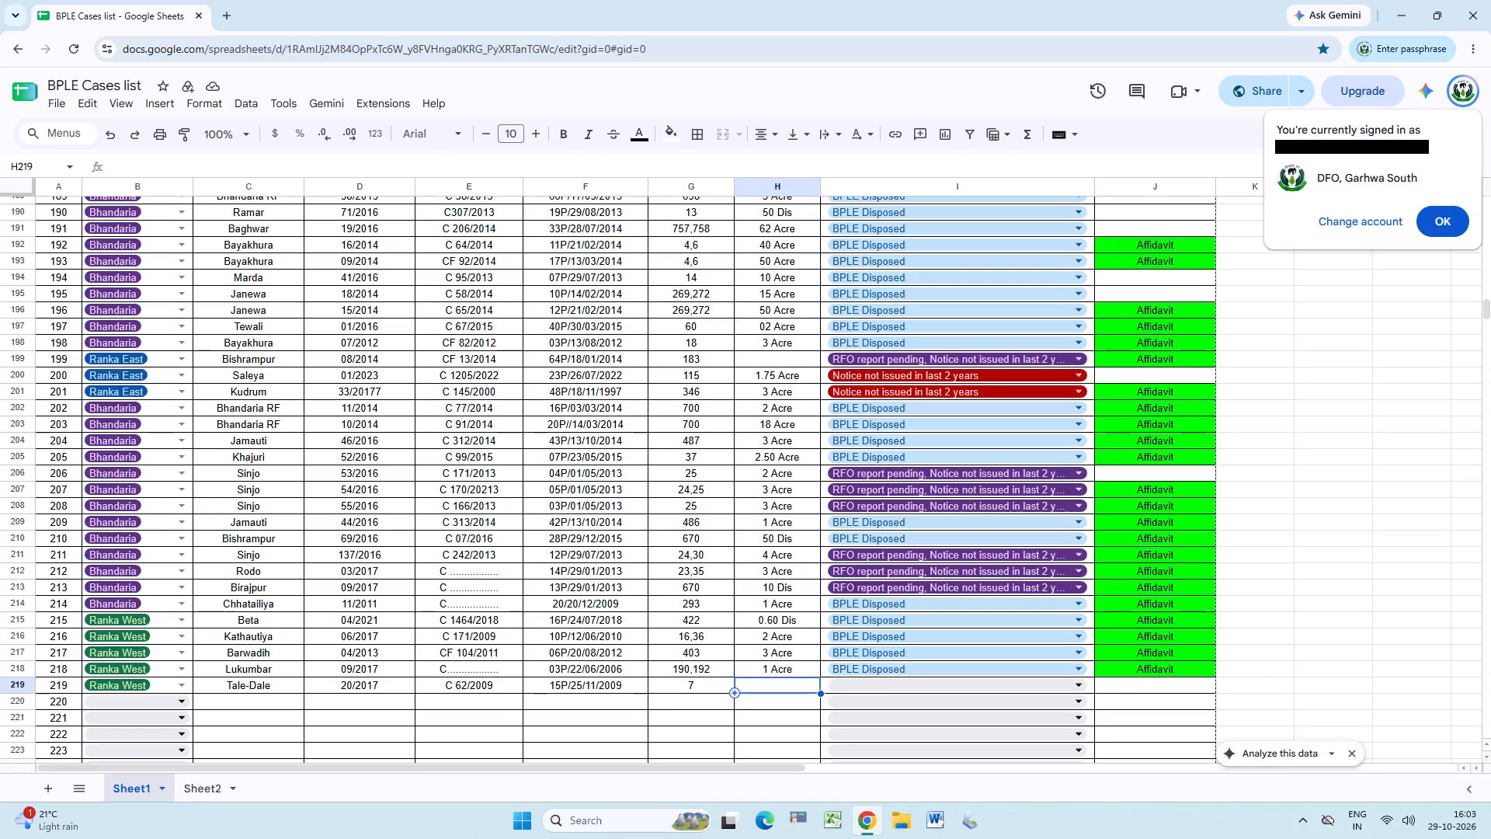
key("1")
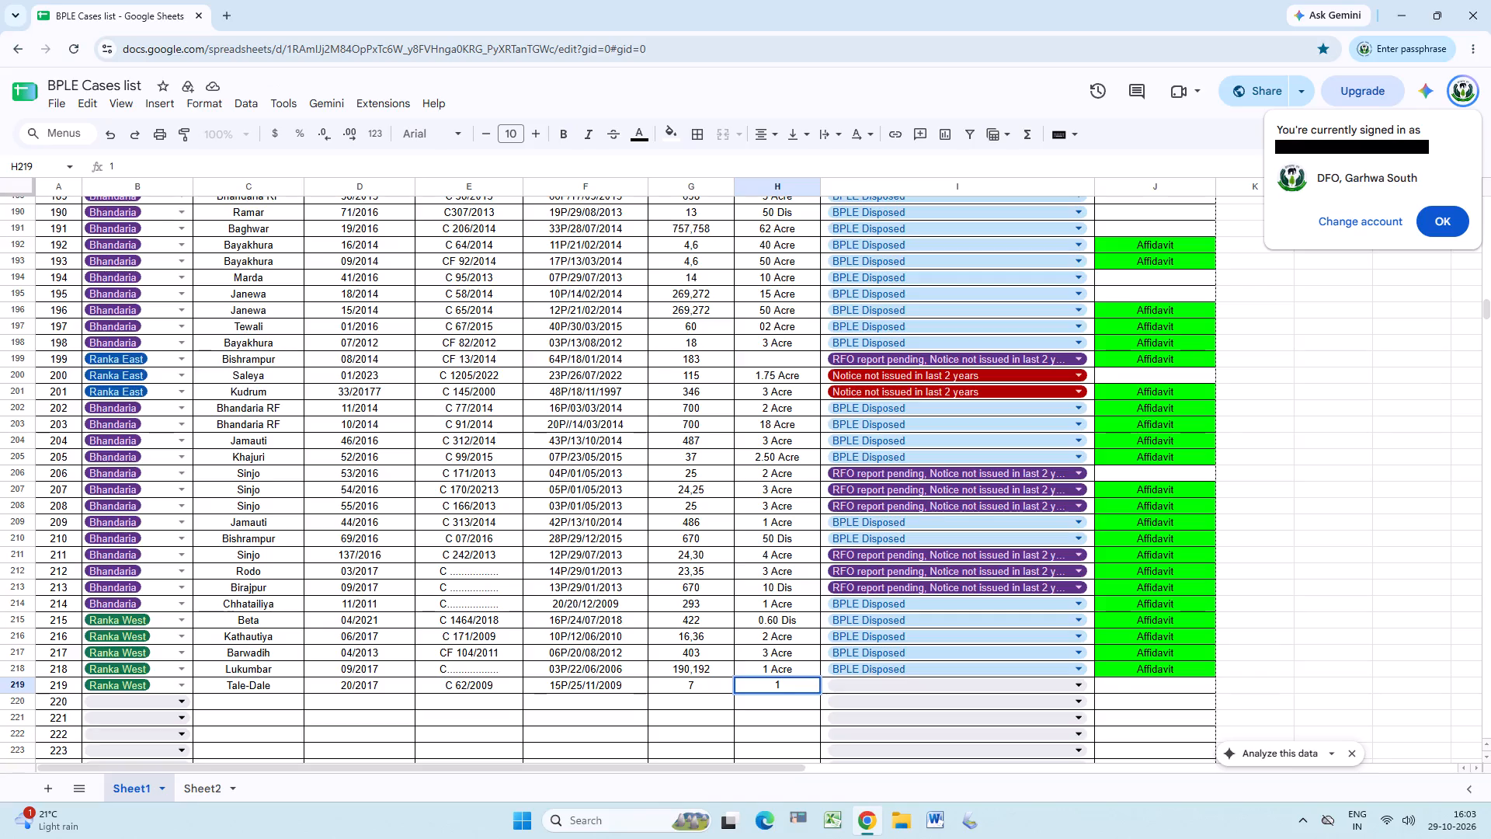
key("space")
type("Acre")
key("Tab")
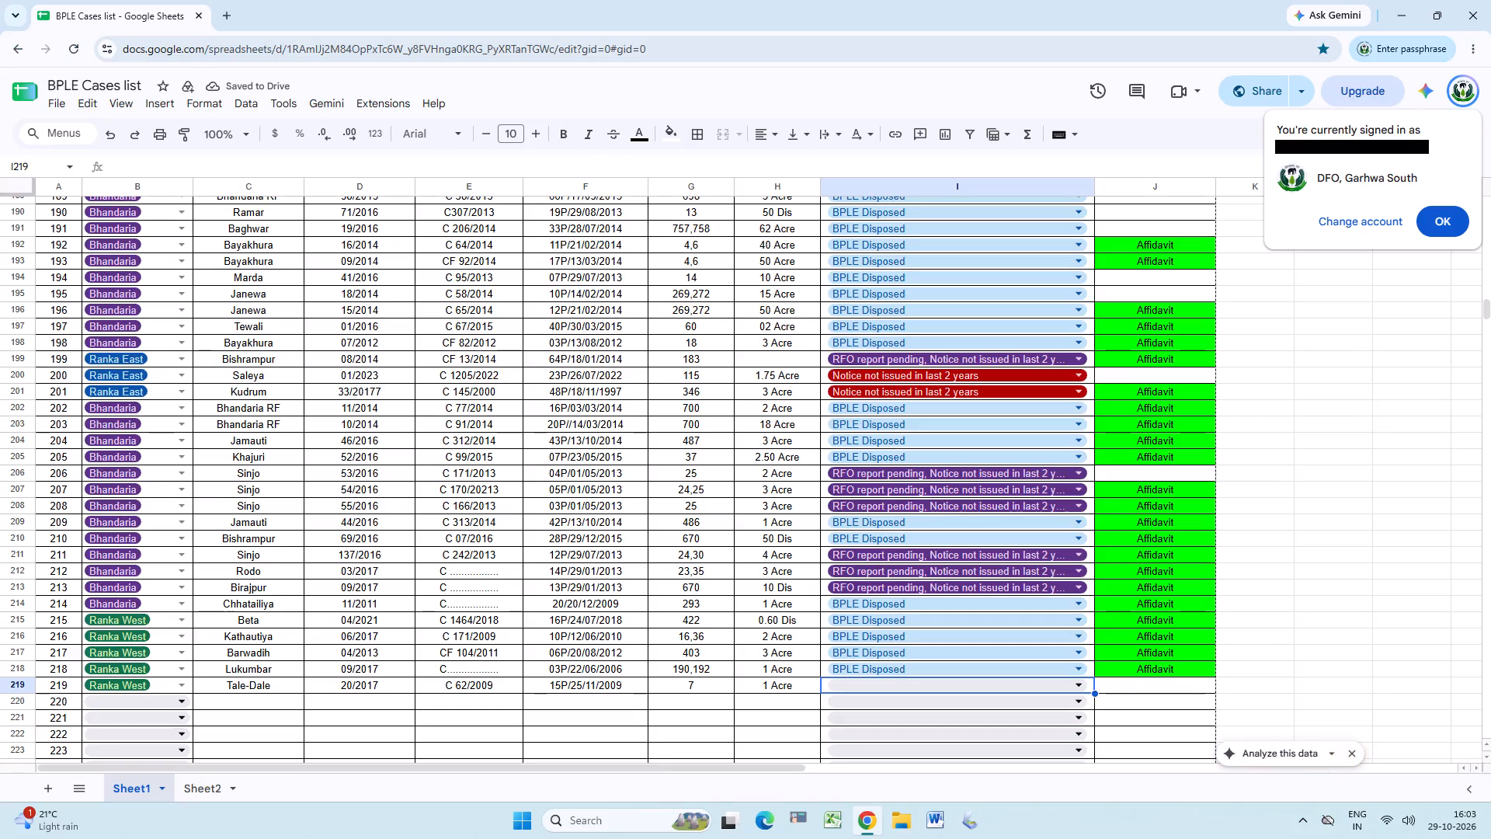
Fill BPLE Disposed and Affidavit down from row 218 into columns I and J of row 219, and save.
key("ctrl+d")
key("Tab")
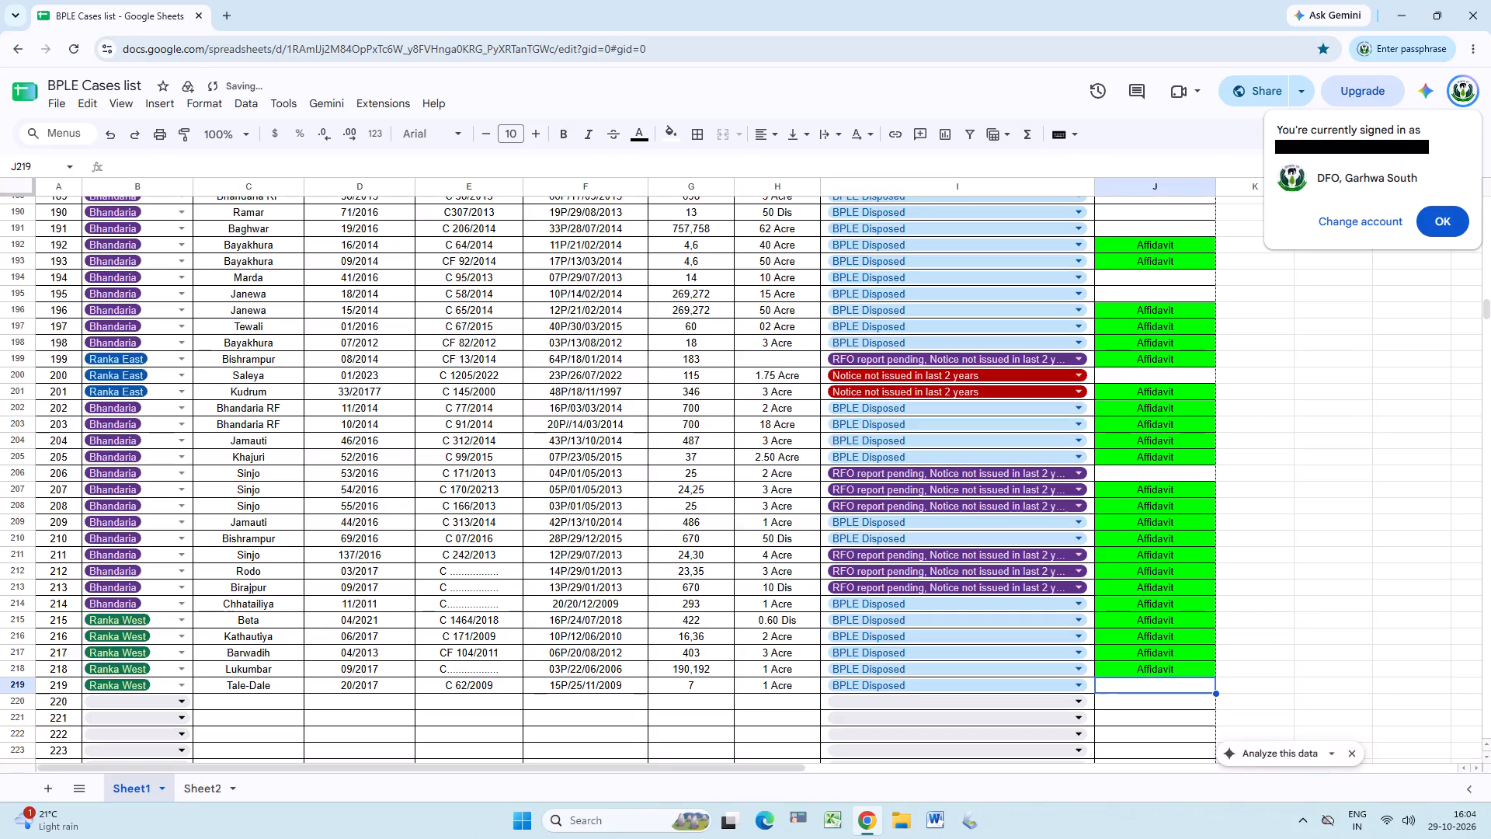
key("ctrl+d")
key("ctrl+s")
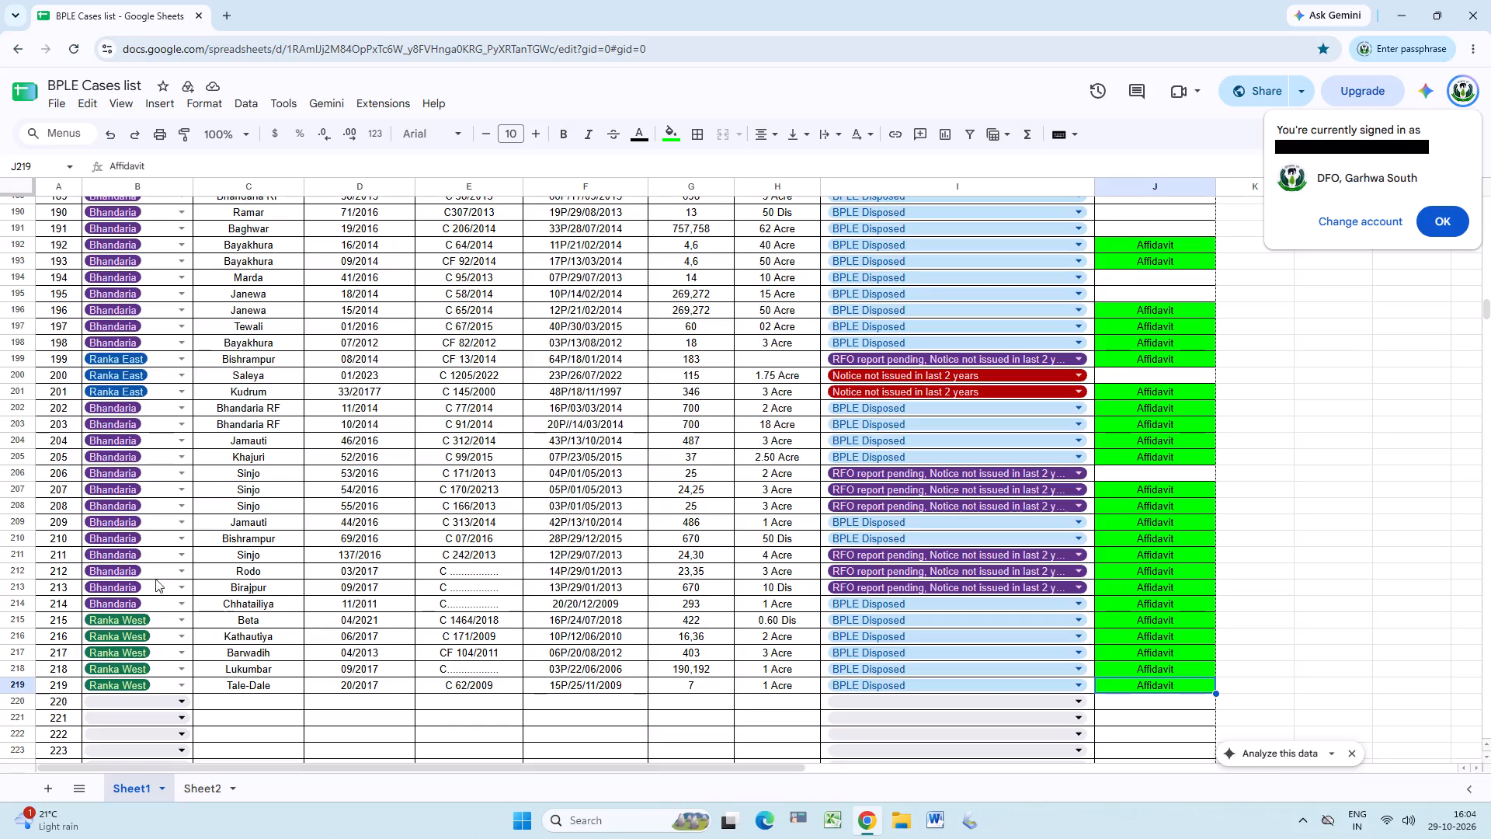
Start the case in row 220 by choosing Ranka West in column B and entering Sinjo in column C.
left_click(124, 700)
left_click(129, 599)
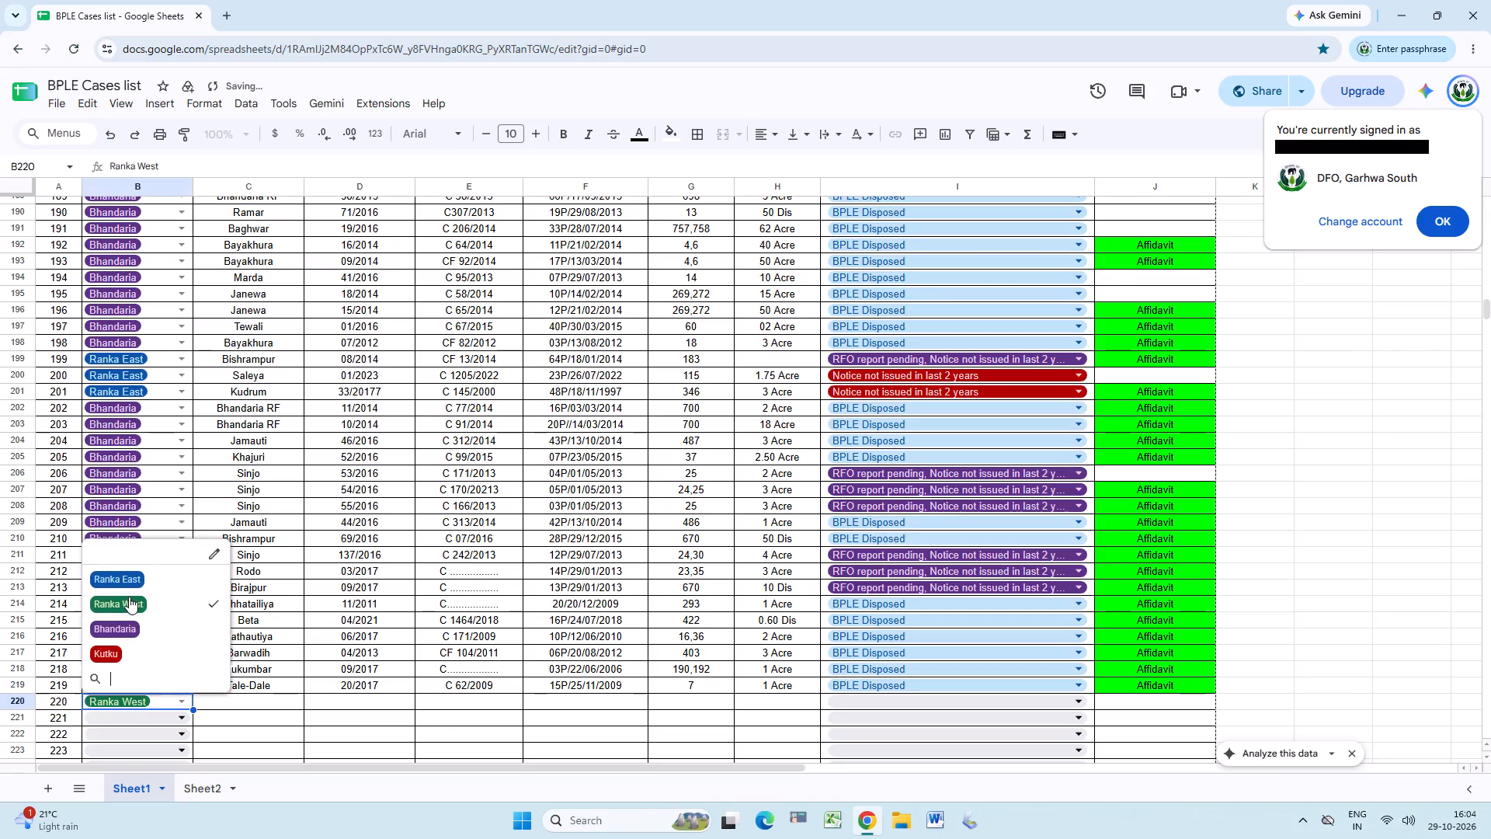
key("Tab")
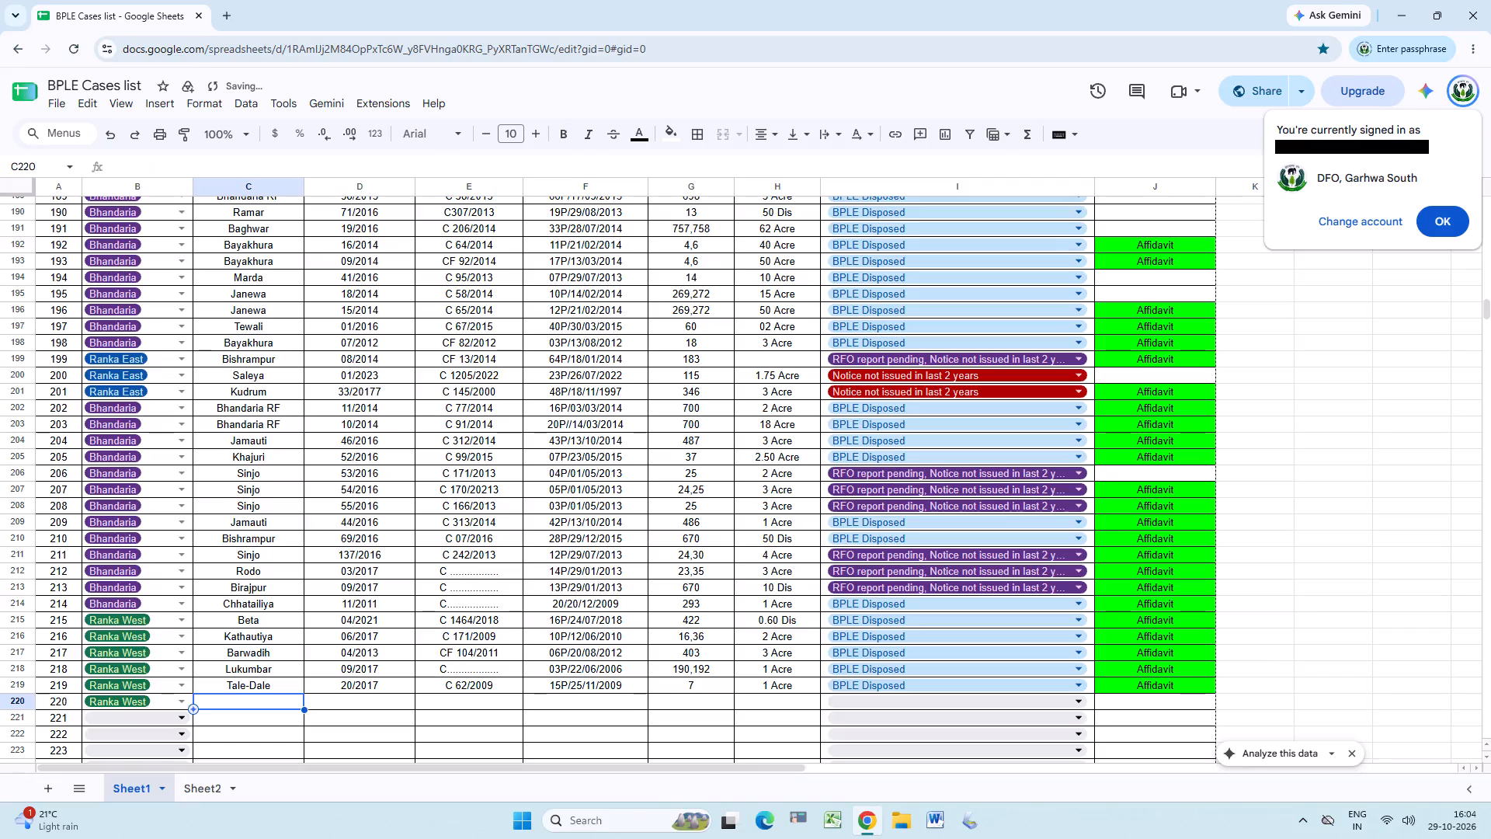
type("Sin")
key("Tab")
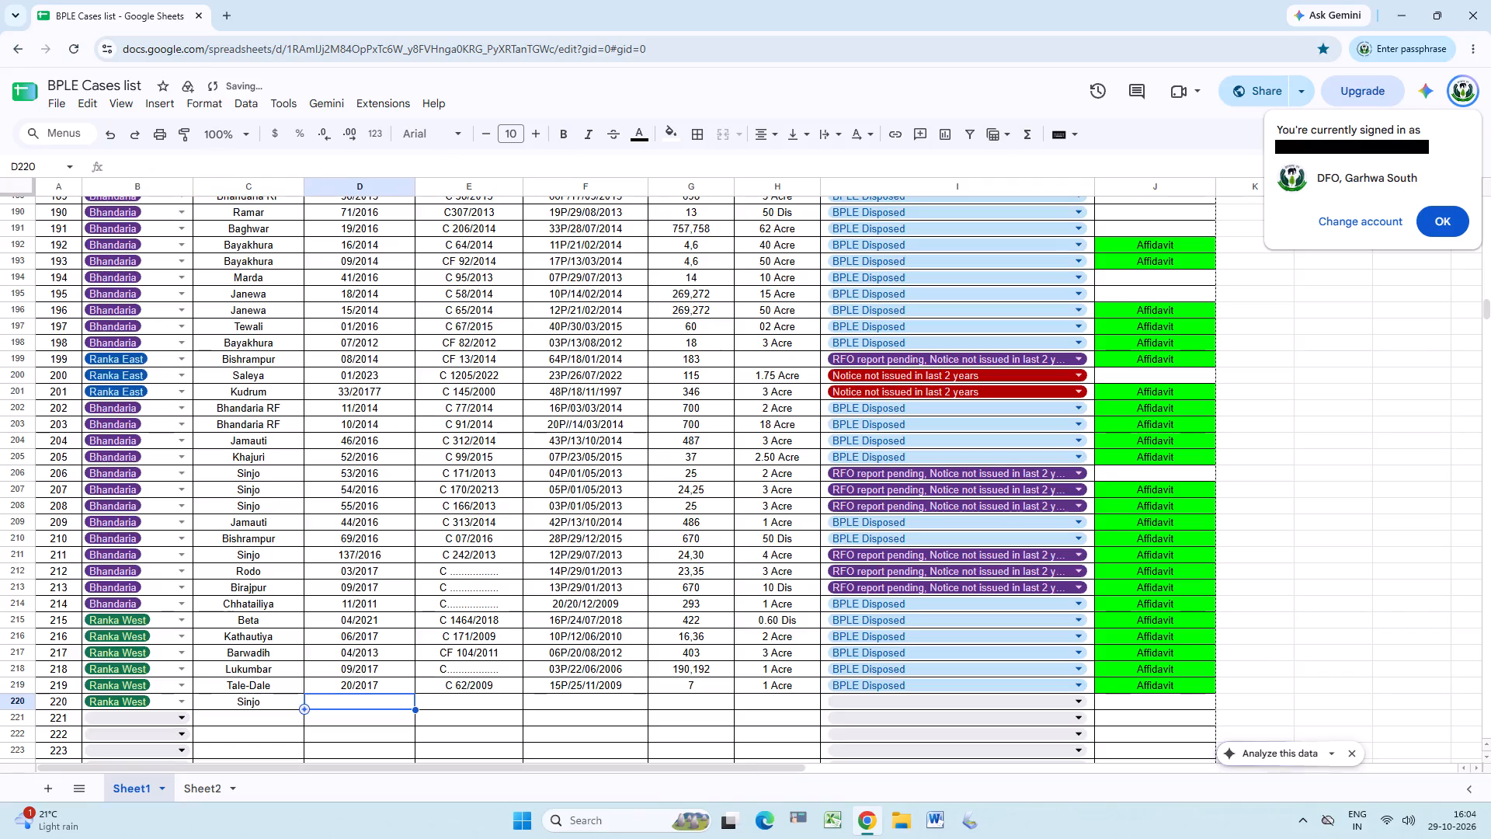
Enter 130/2016 in column D and C 169/2009 in column E of row 220.
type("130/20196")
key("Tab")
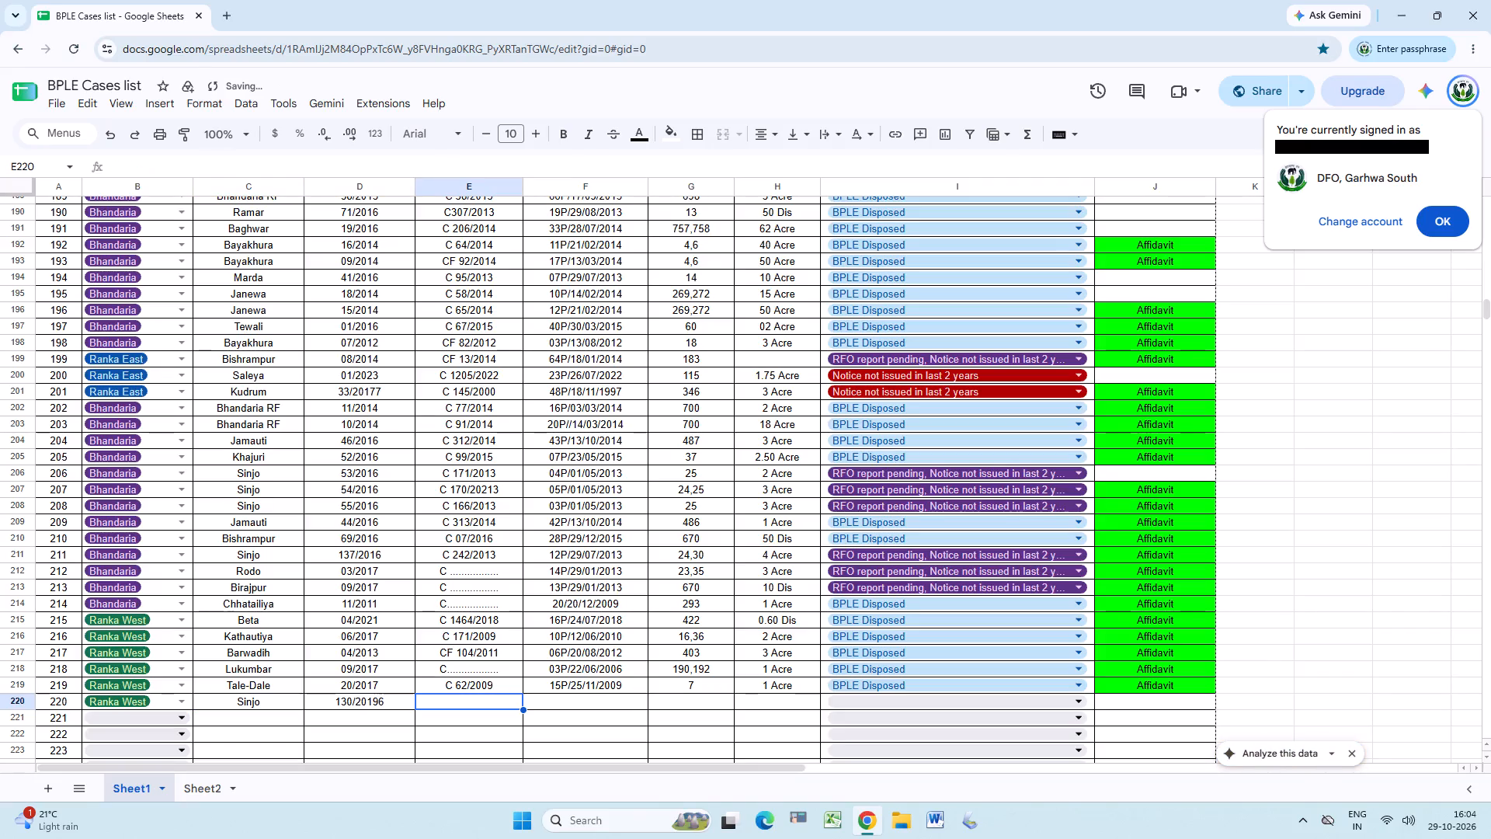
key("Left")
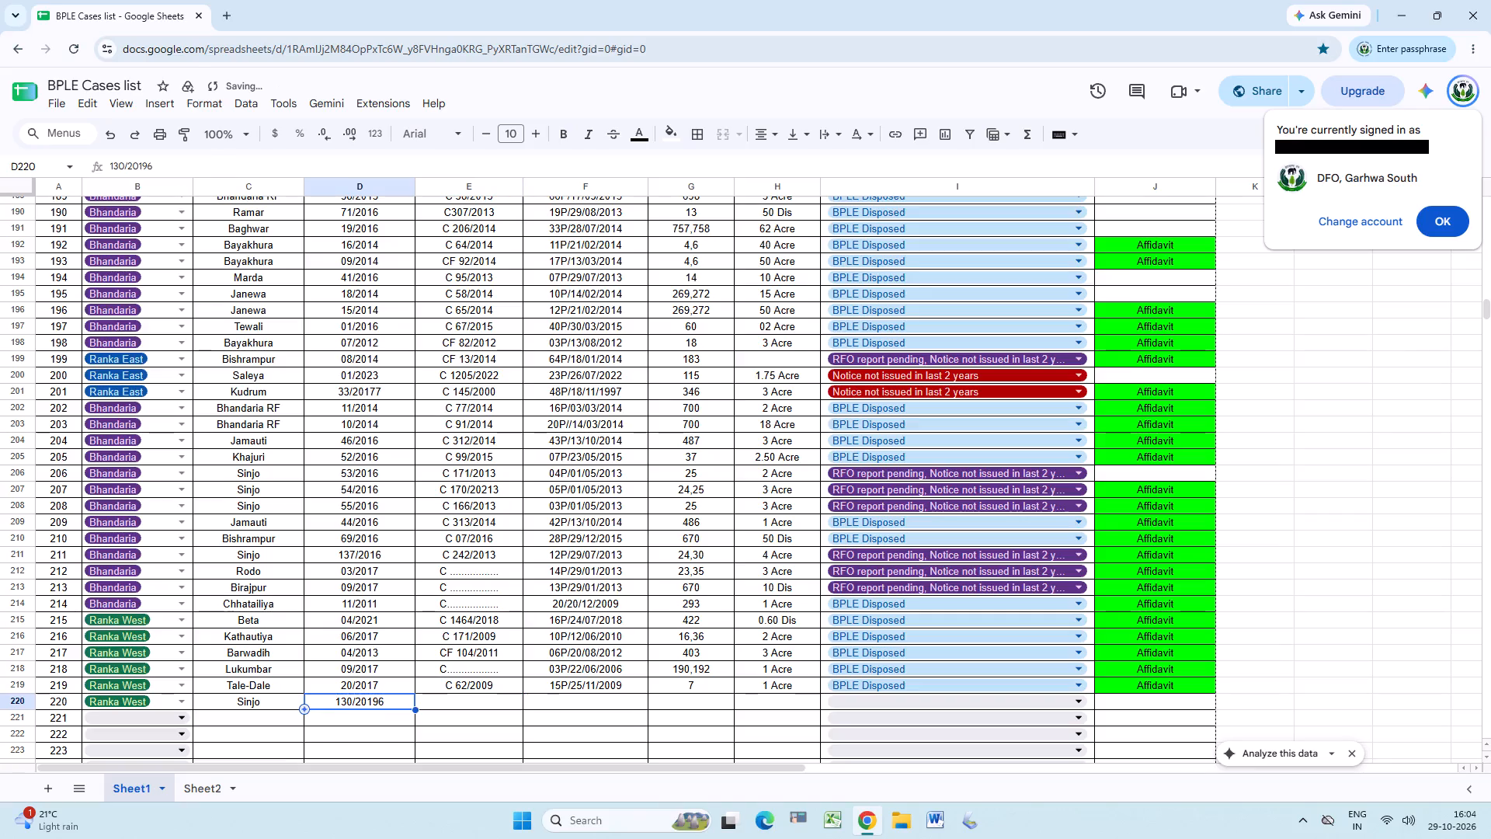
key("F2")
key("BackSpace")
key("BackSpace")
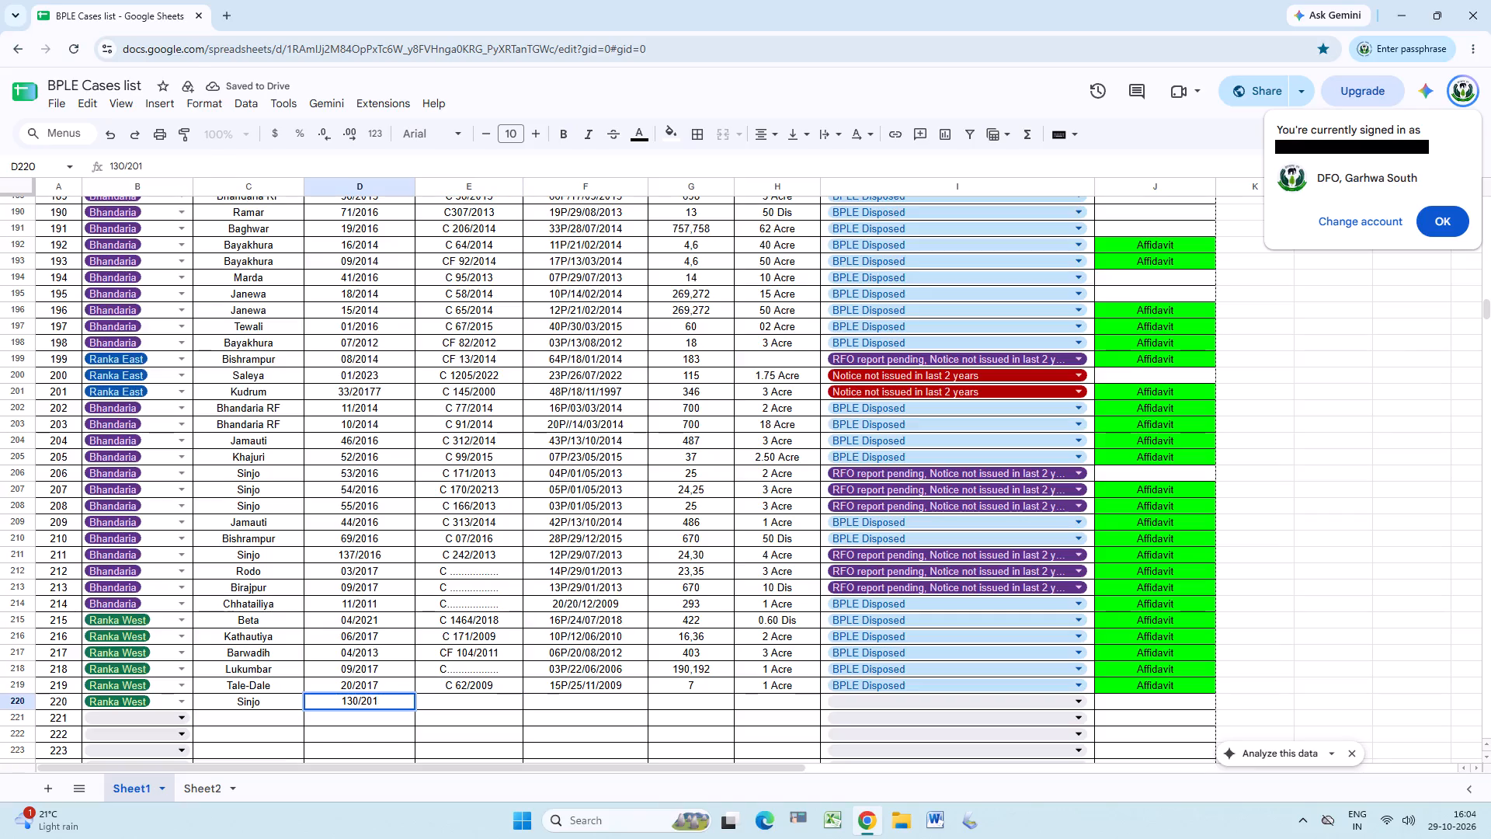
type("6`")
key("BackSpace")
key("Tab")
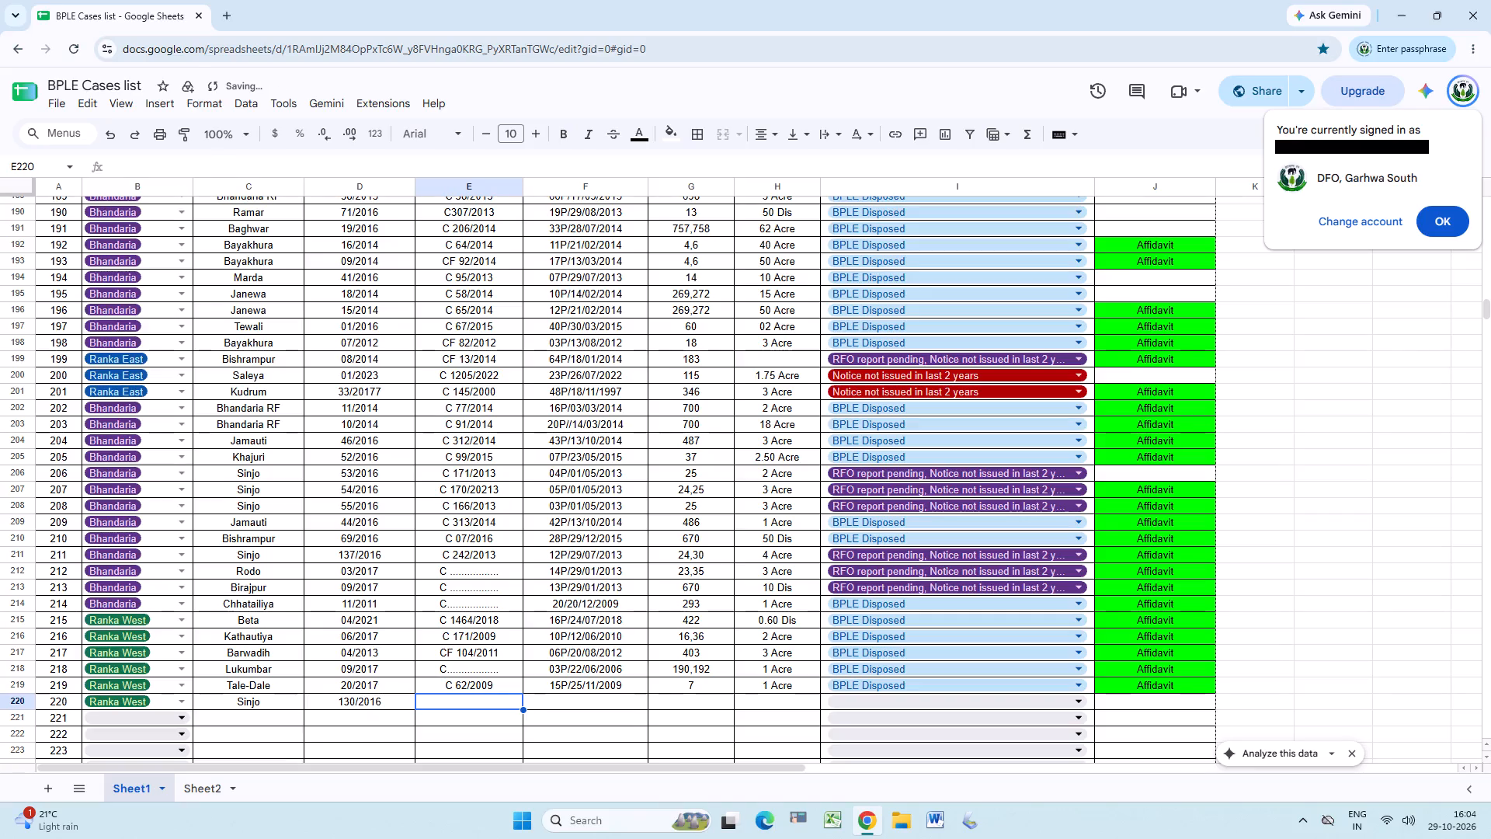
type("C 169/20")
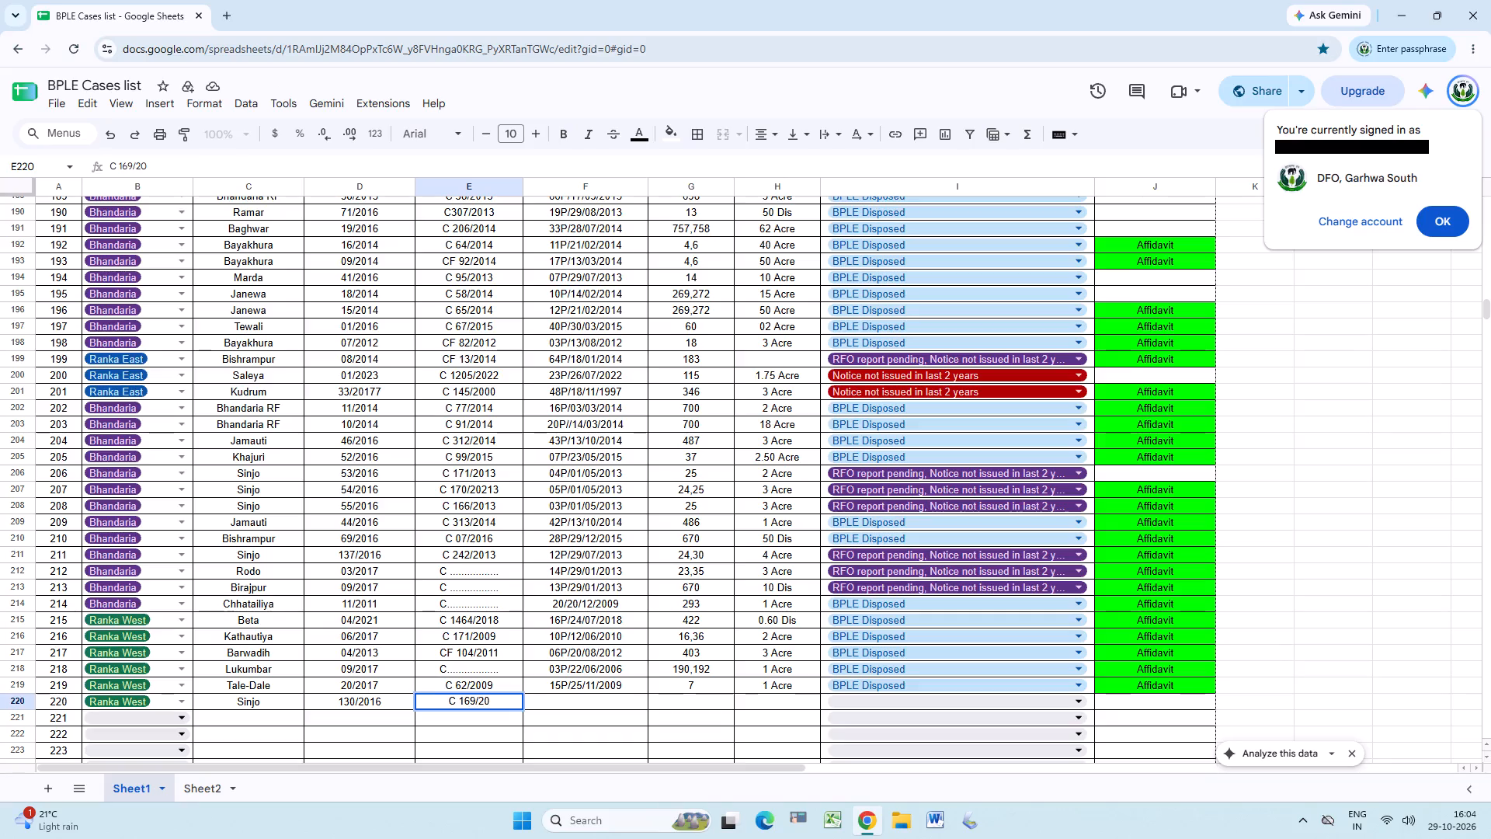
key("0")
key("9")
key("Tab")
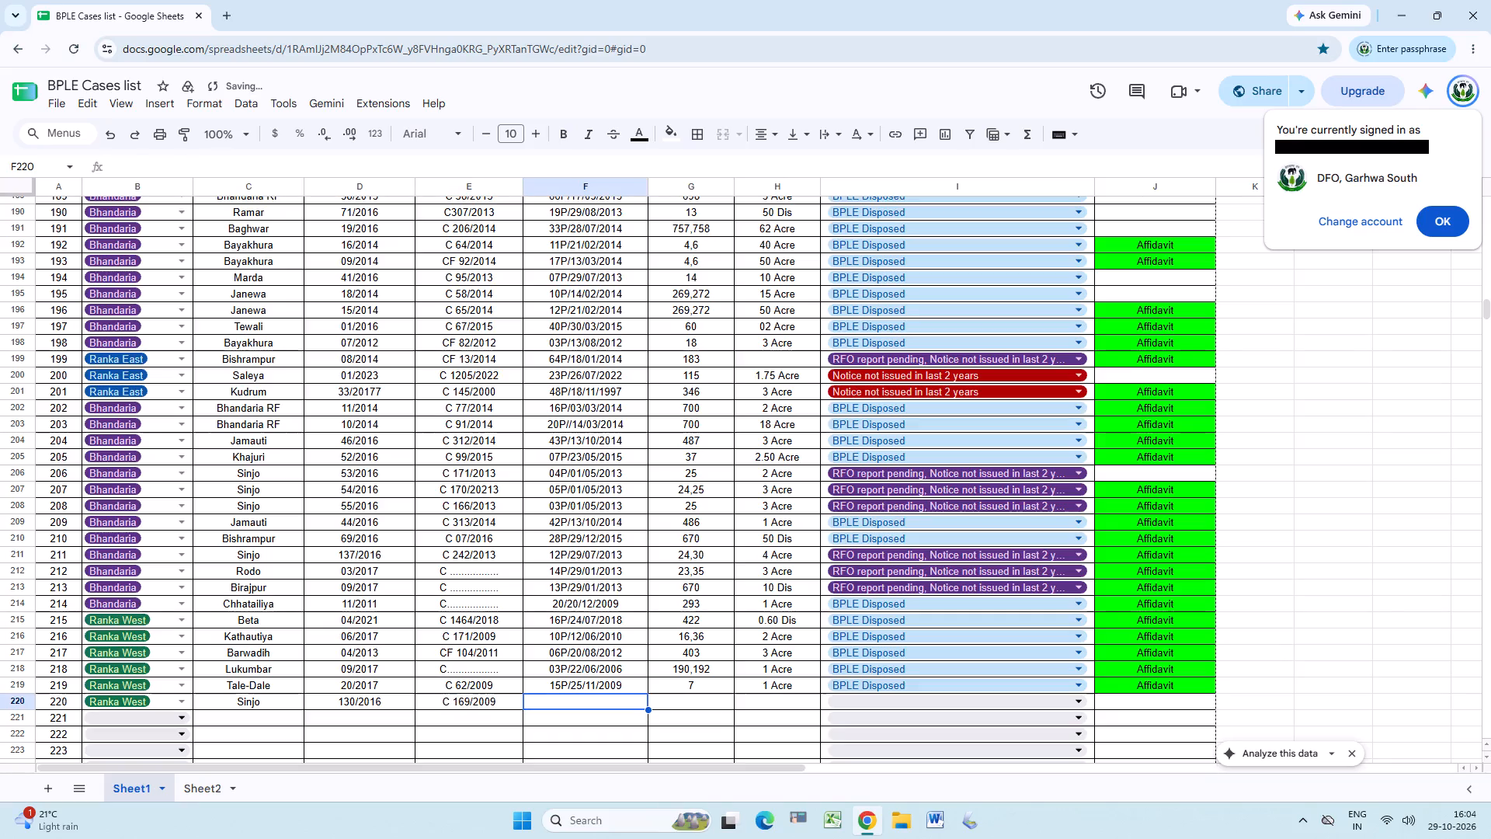
Enter 05P/03/06/2010 in column F, 27 in column G and 0.50 Dise in column H of row 220.
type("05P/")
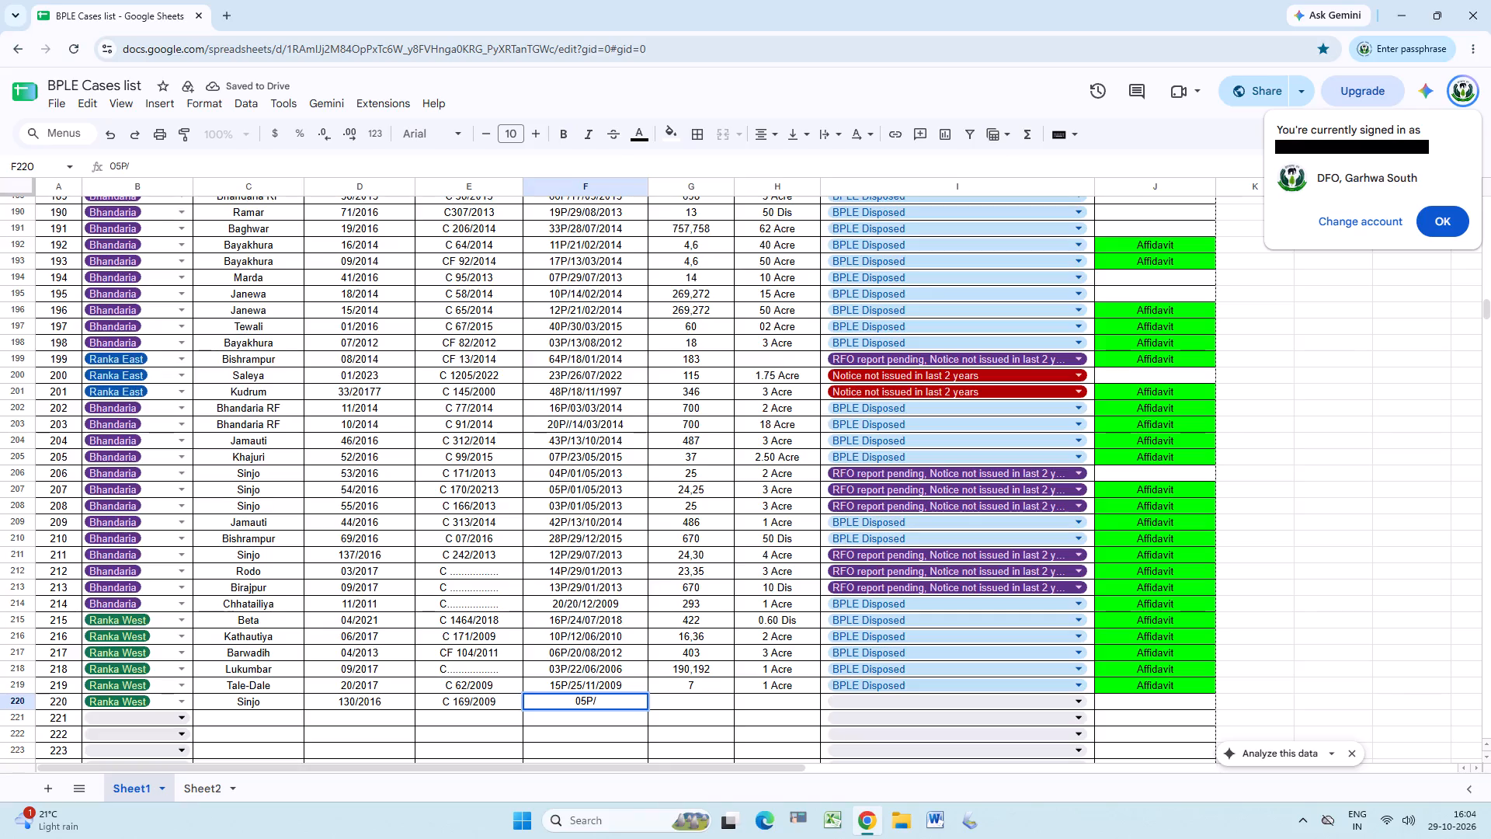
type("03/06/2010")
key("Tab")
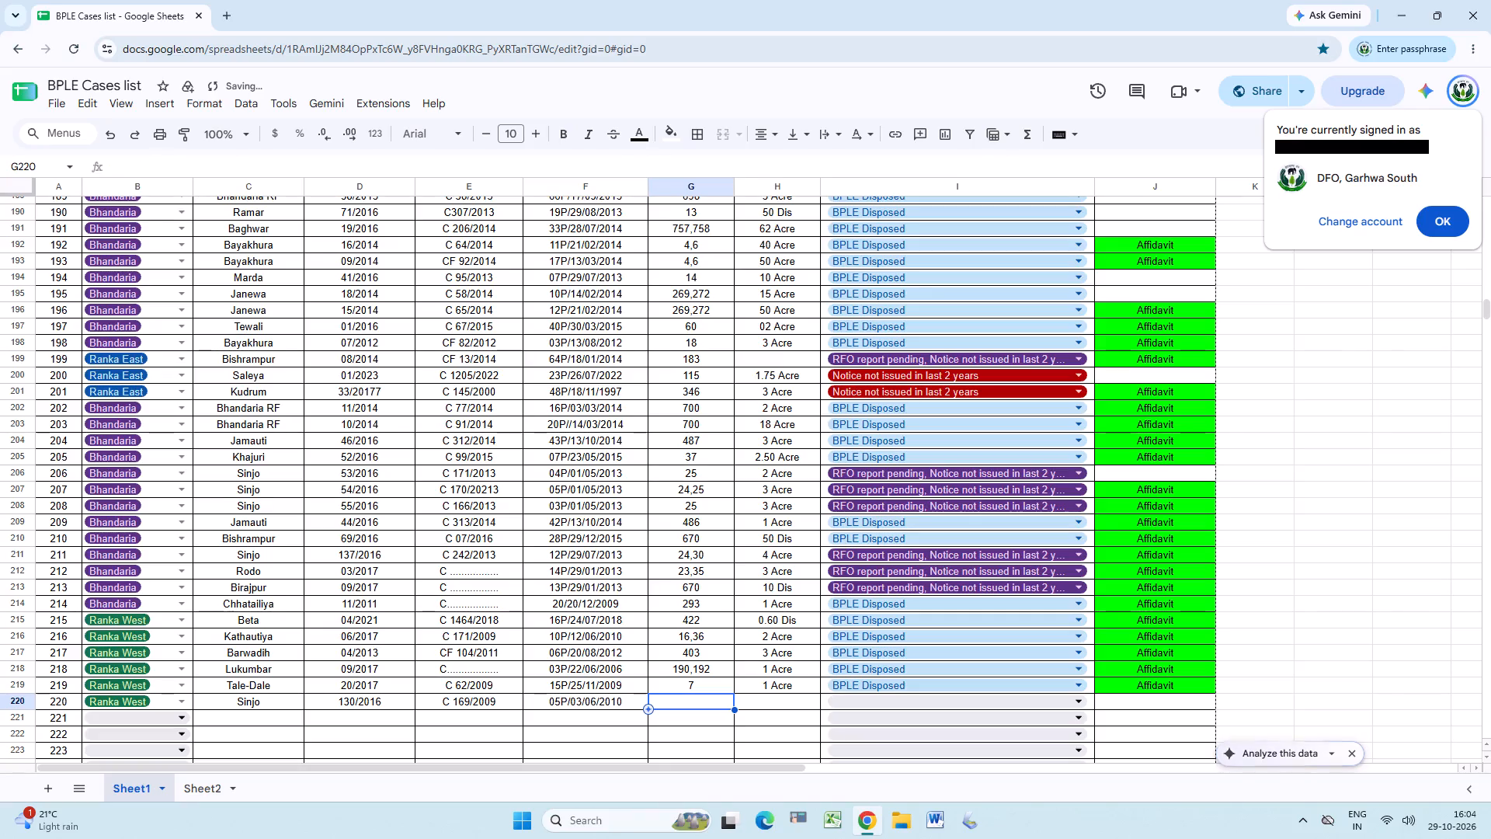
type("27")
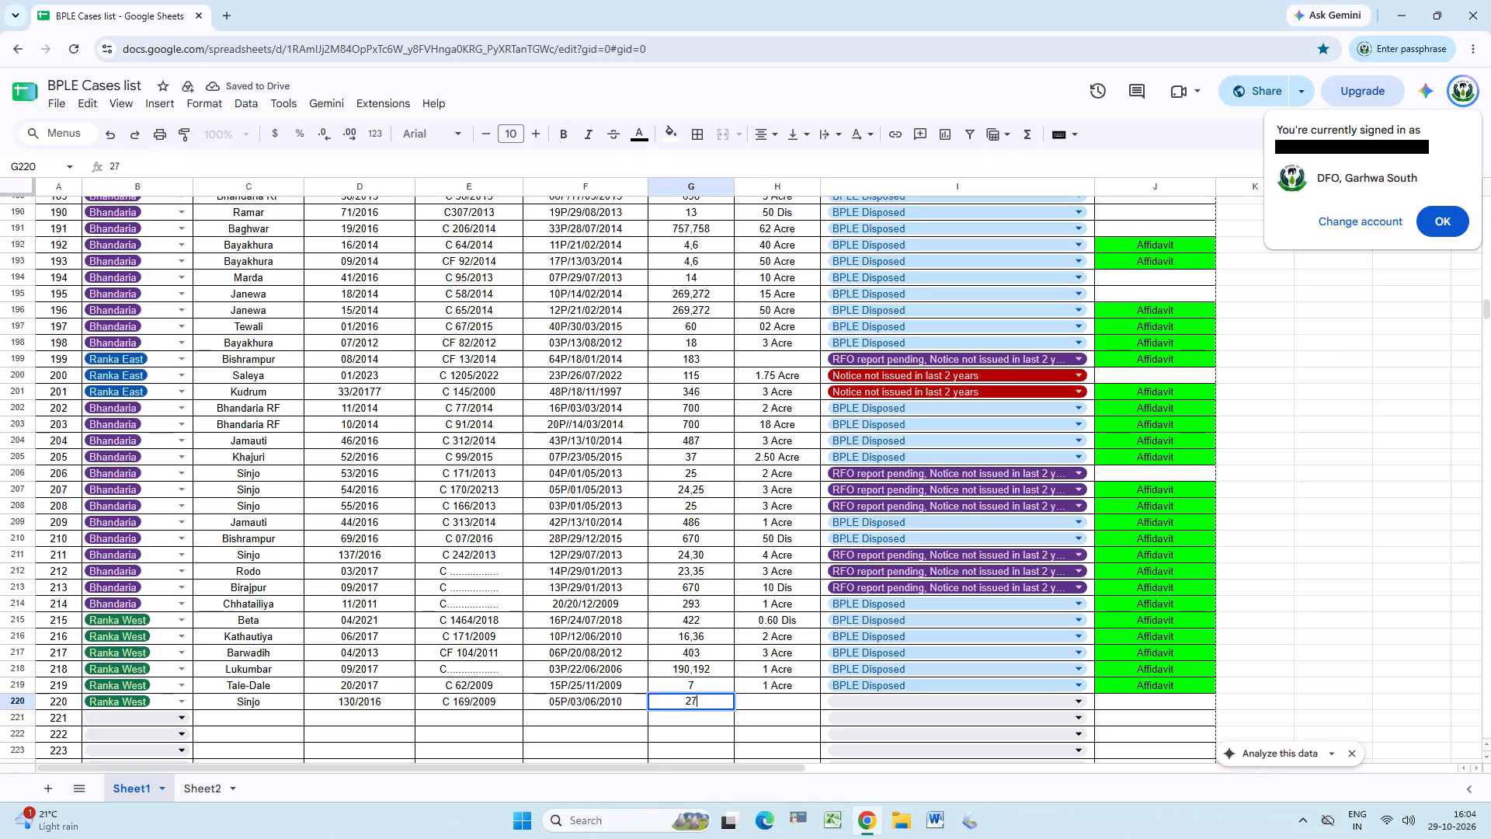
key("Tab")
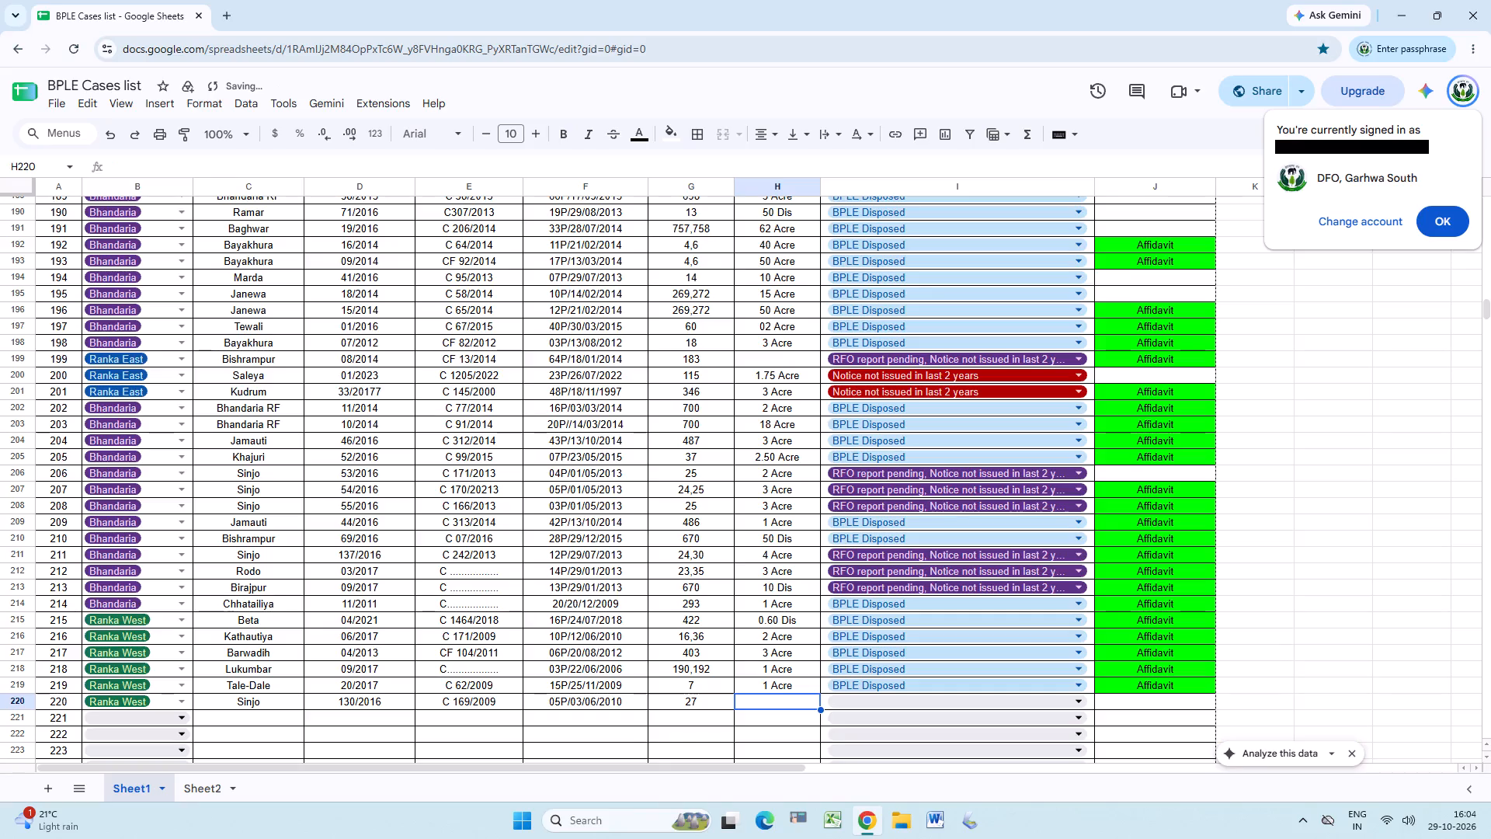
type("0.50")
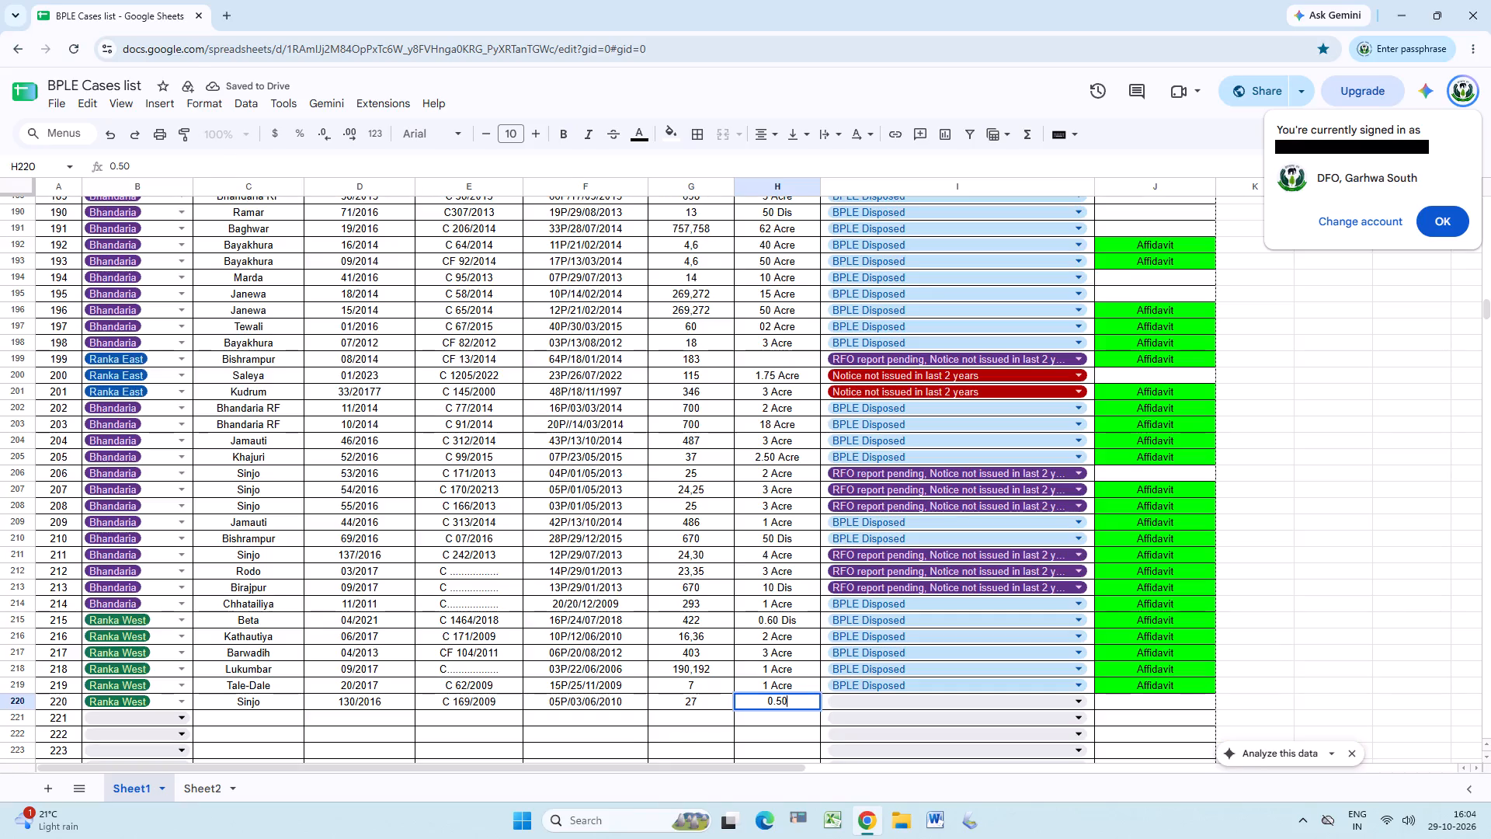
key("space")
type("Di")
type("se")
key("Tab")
Fill BPLE Disposed and Affidavit down from row 219 into columns I and J of row 220.
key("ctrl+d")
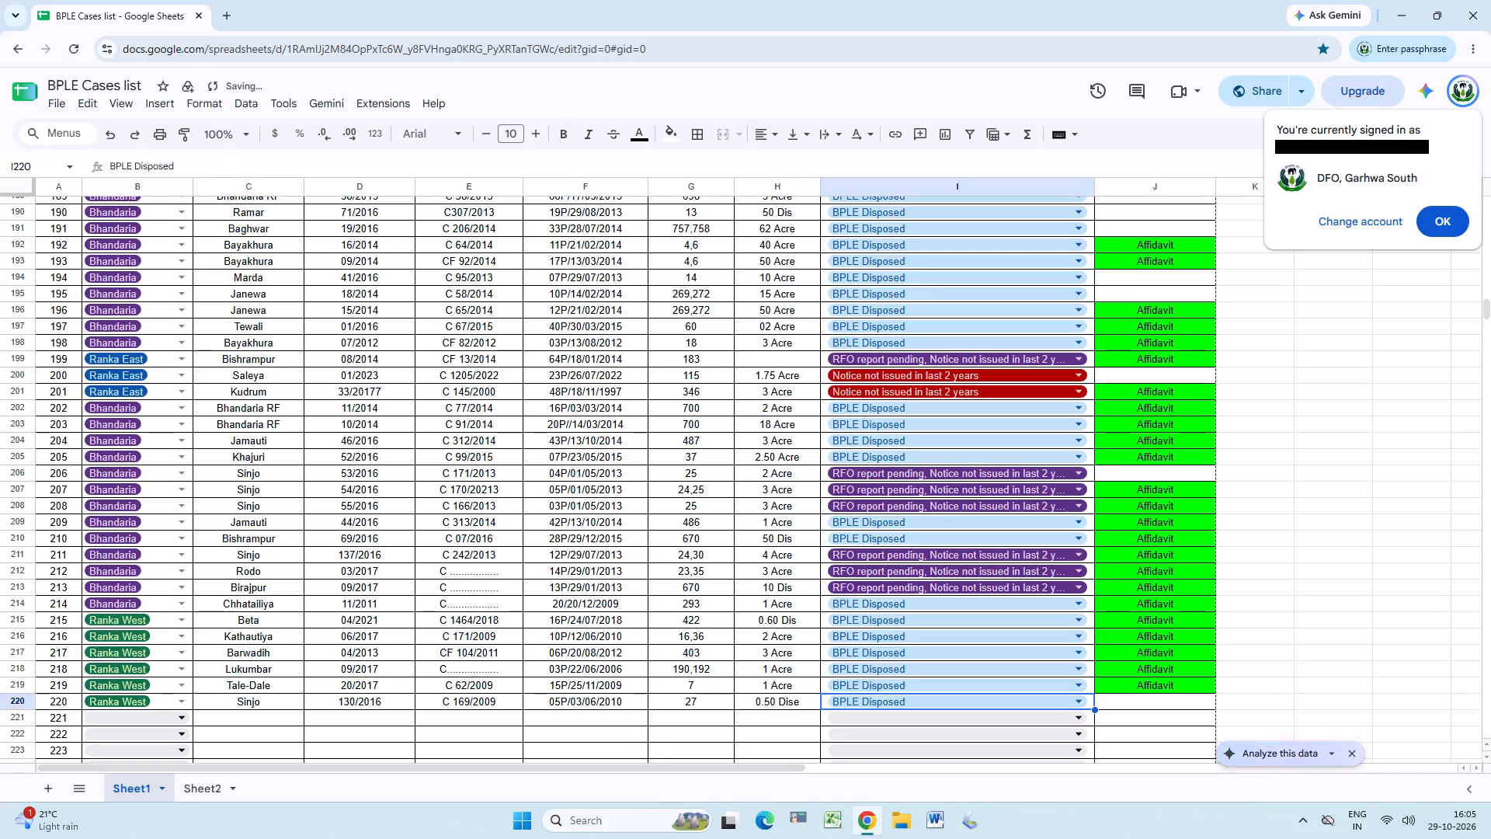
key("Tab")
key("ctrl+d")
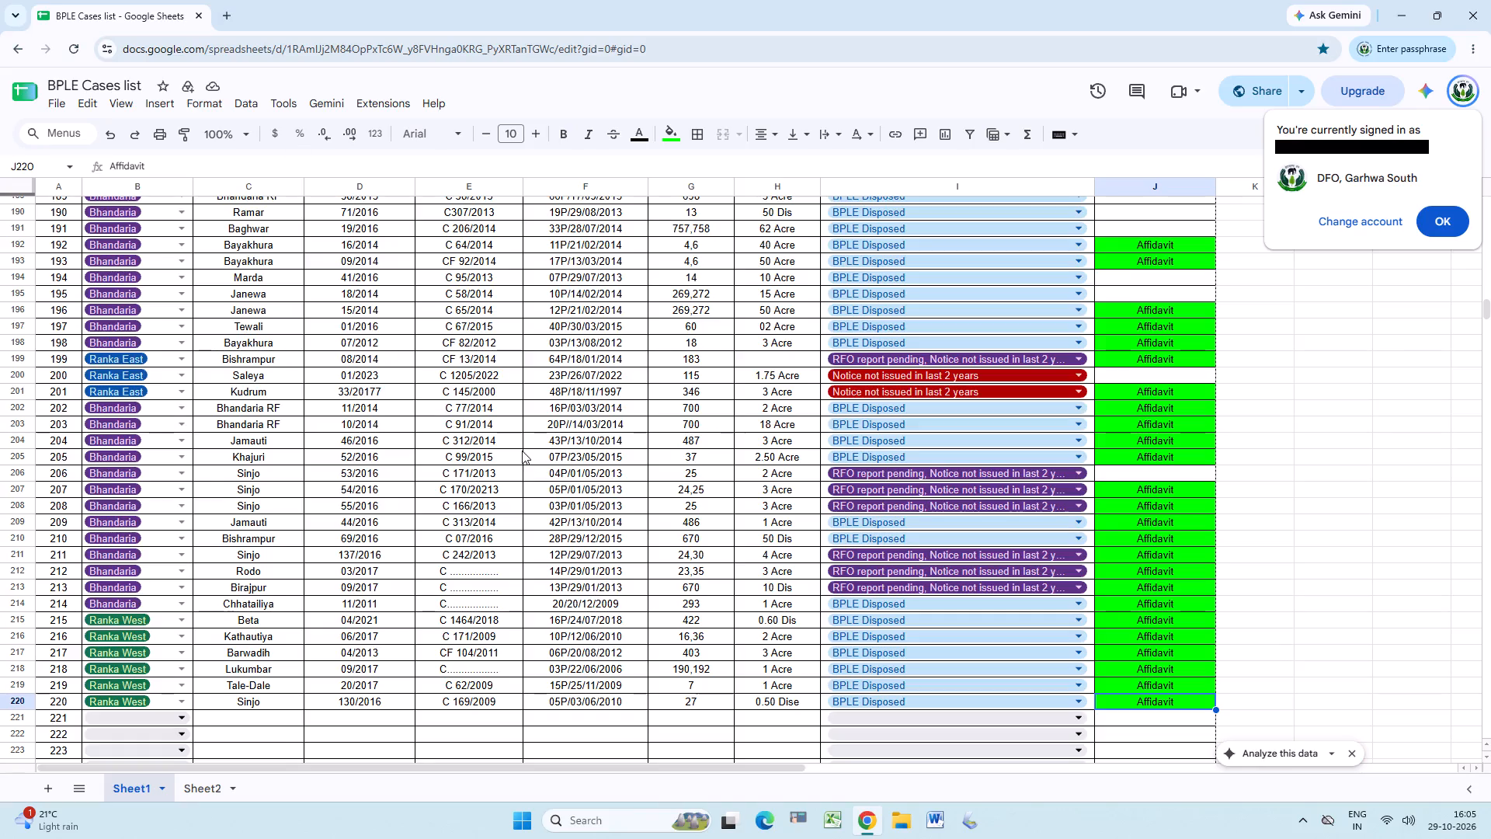
Start the case in row 221 with Ranka West as the only choice in column B.
scroll(522, 451, "down", 1)
left_click(164, 327)
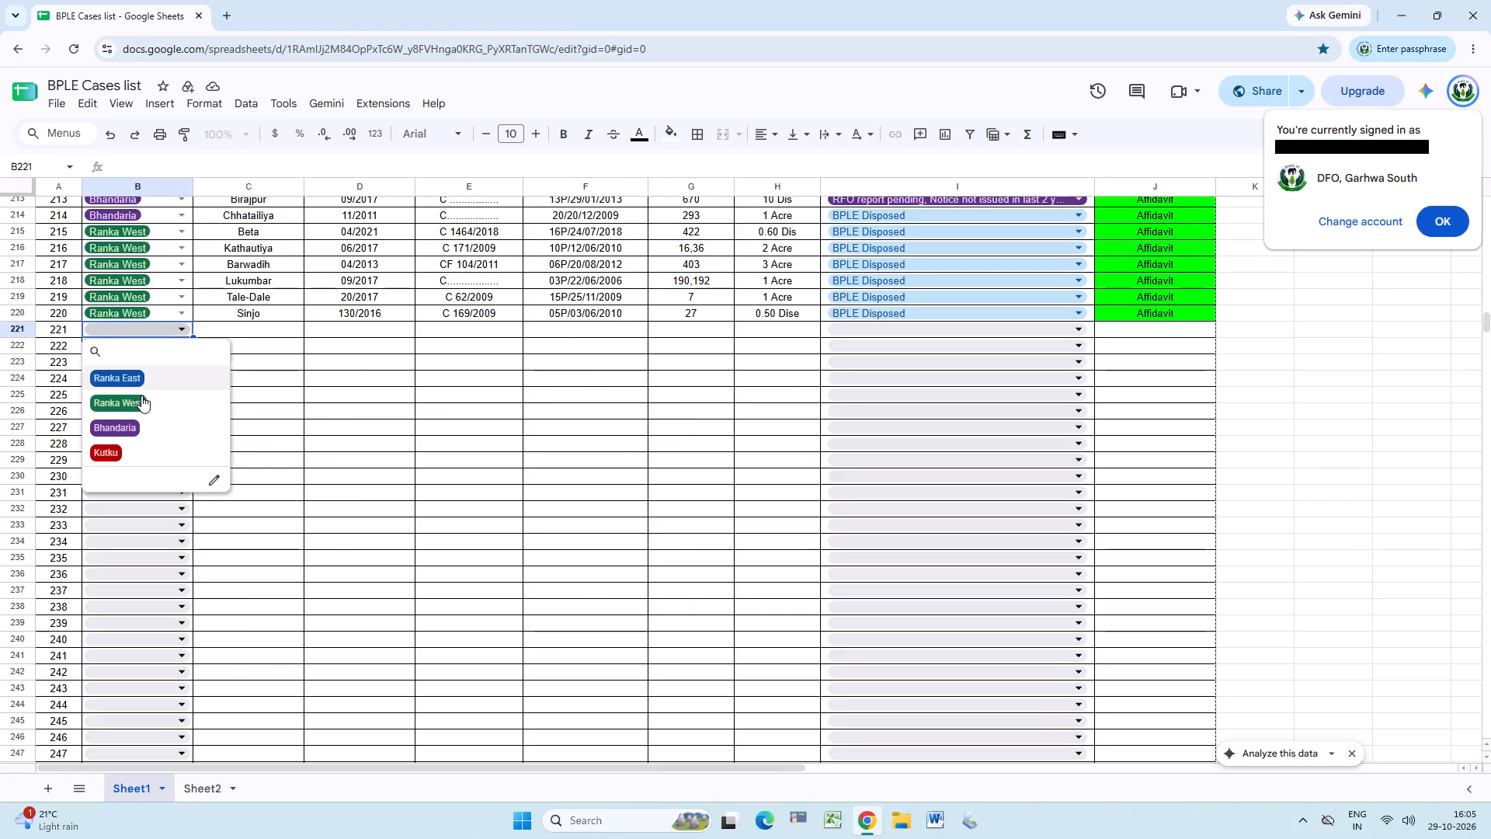
left_click(141, 395)
key("Tab")
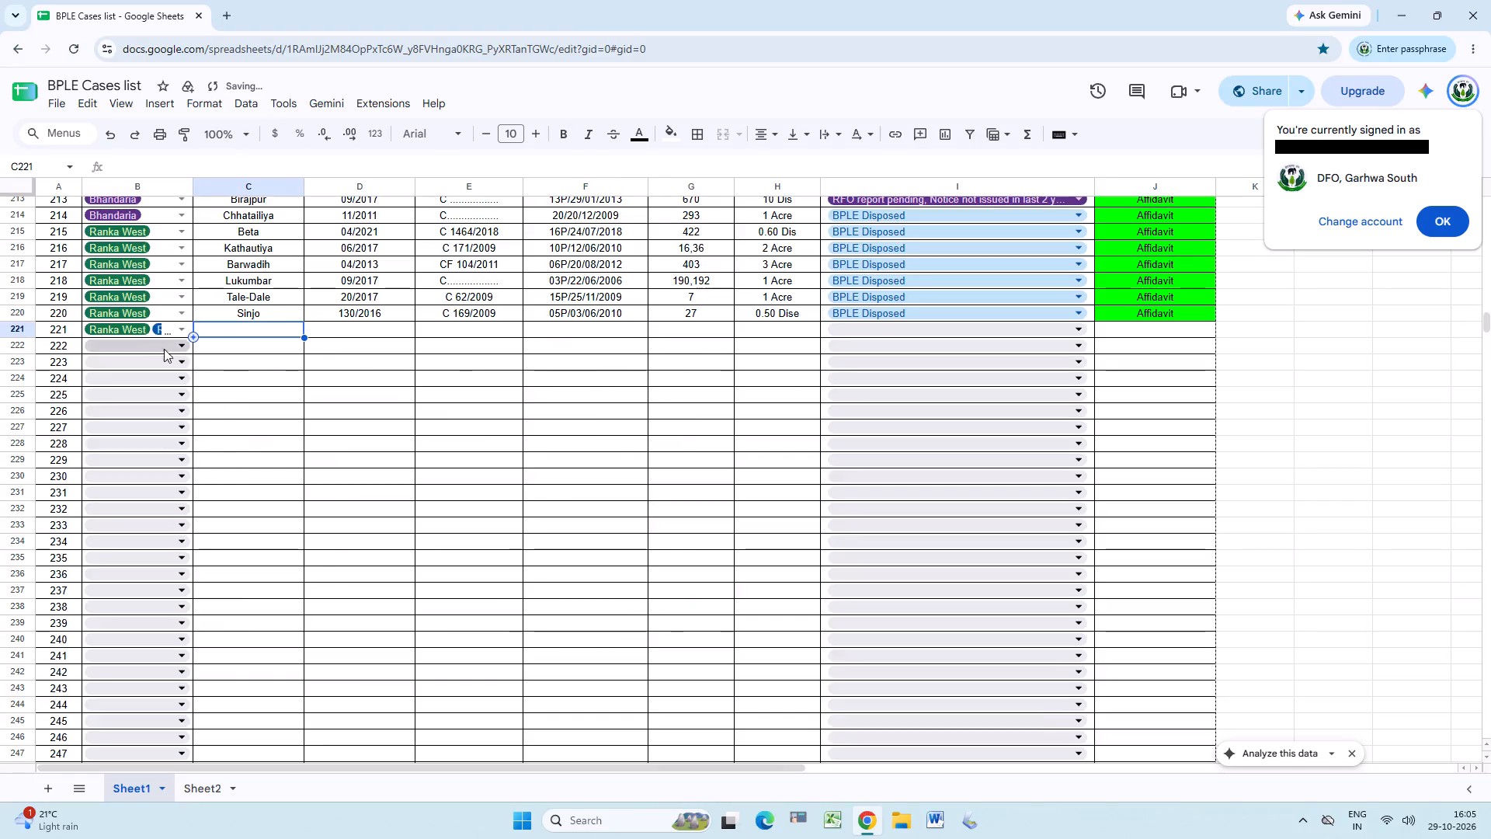
left_click(159, 321)
left_click(160, 331)
left_click(154, 383)
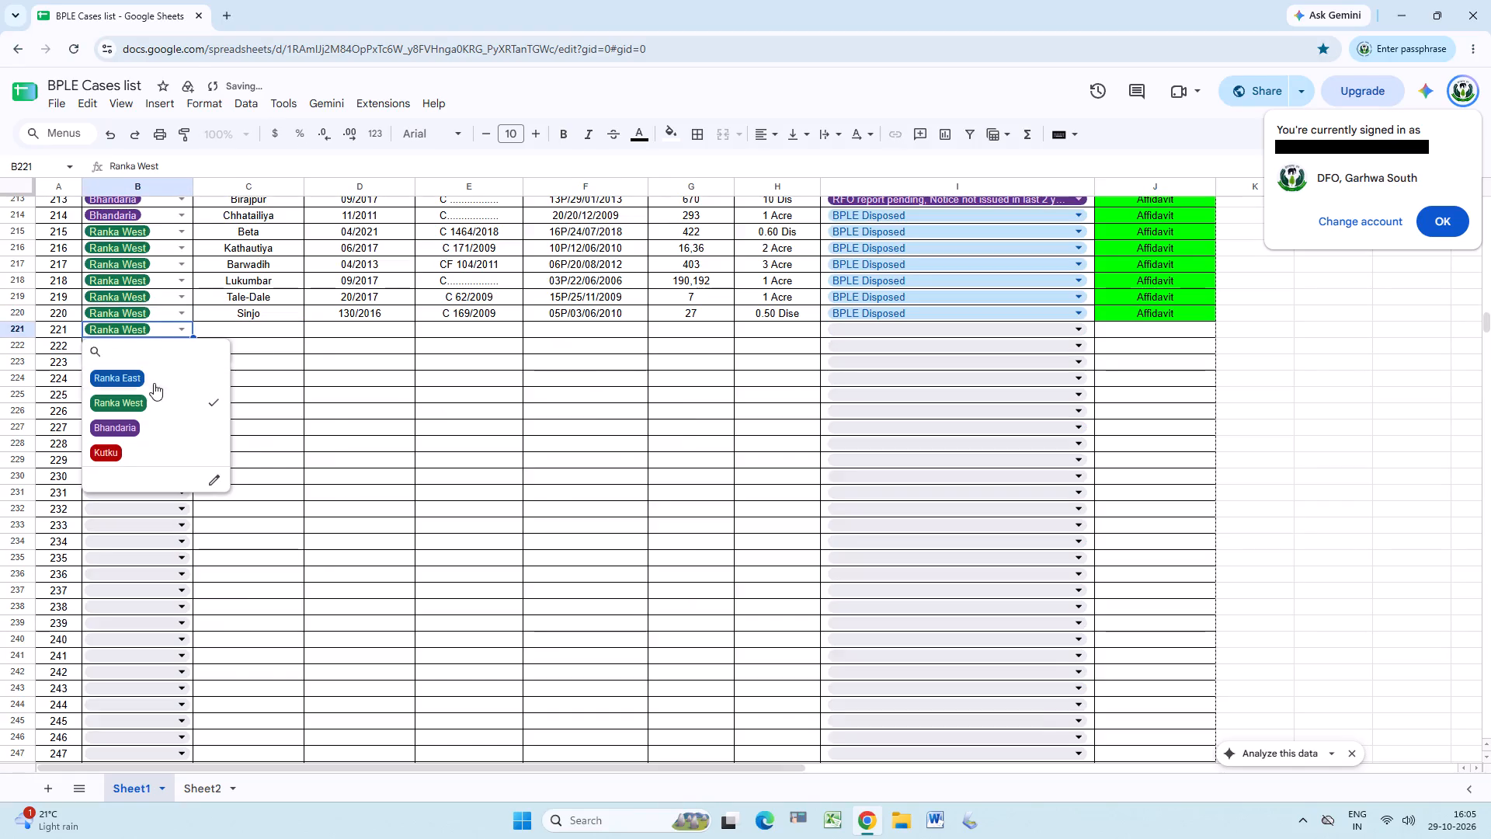
Enter Barwadih in column C, 10/2013 in column D and CF 121/2012 in column E of row 221.
left_click(239, 332)
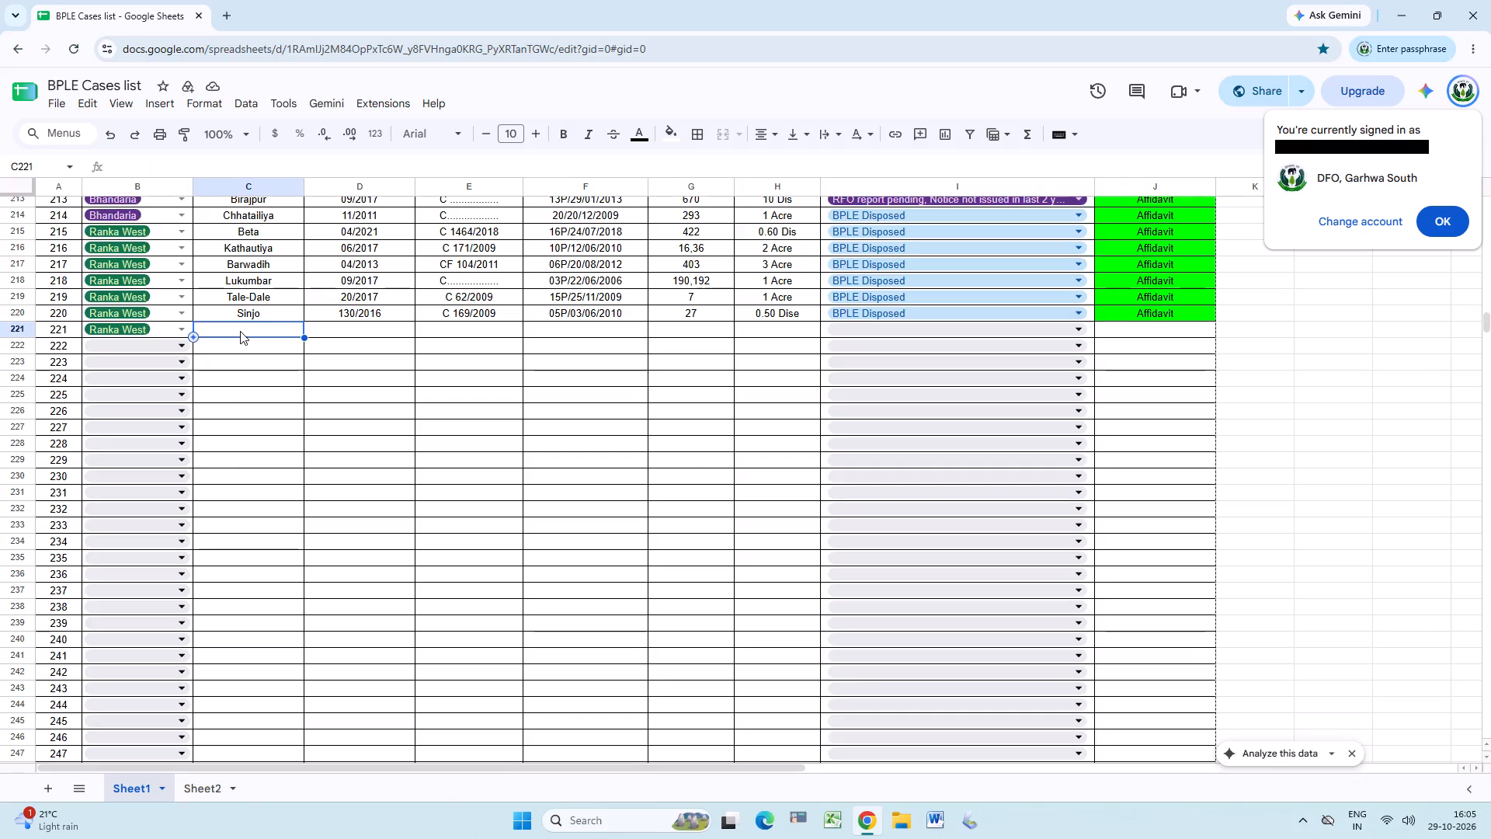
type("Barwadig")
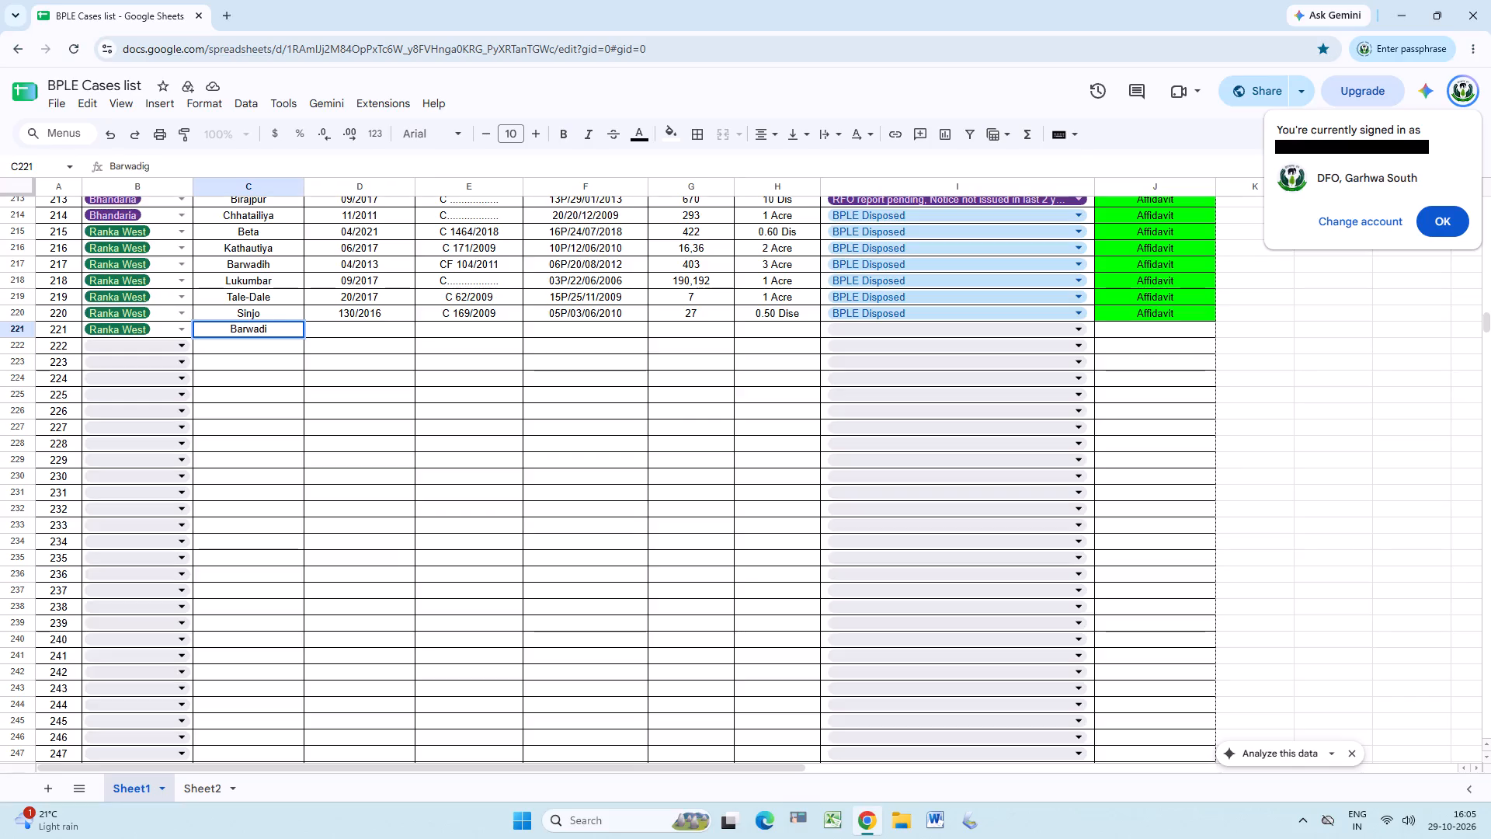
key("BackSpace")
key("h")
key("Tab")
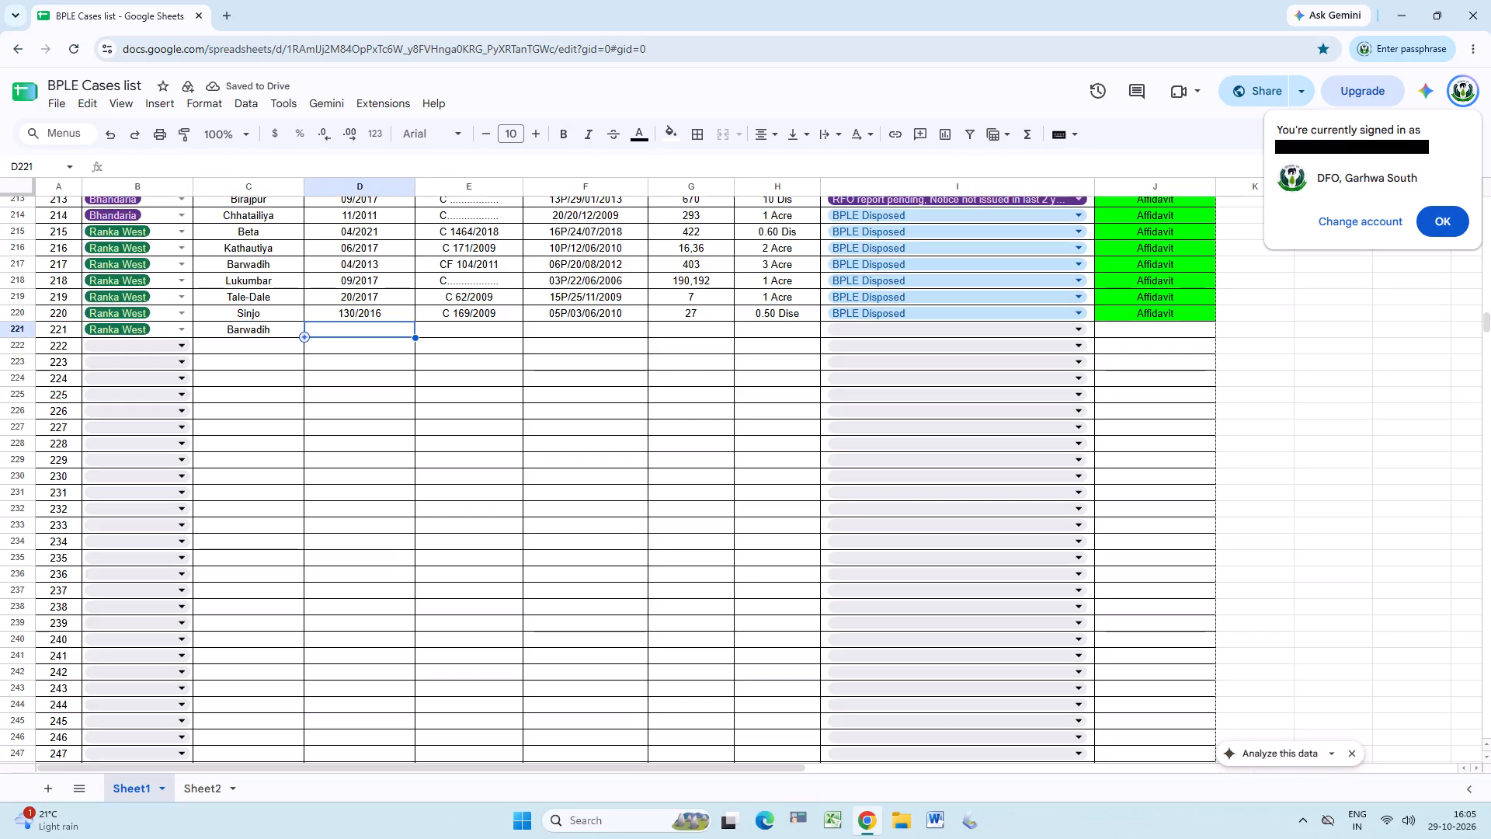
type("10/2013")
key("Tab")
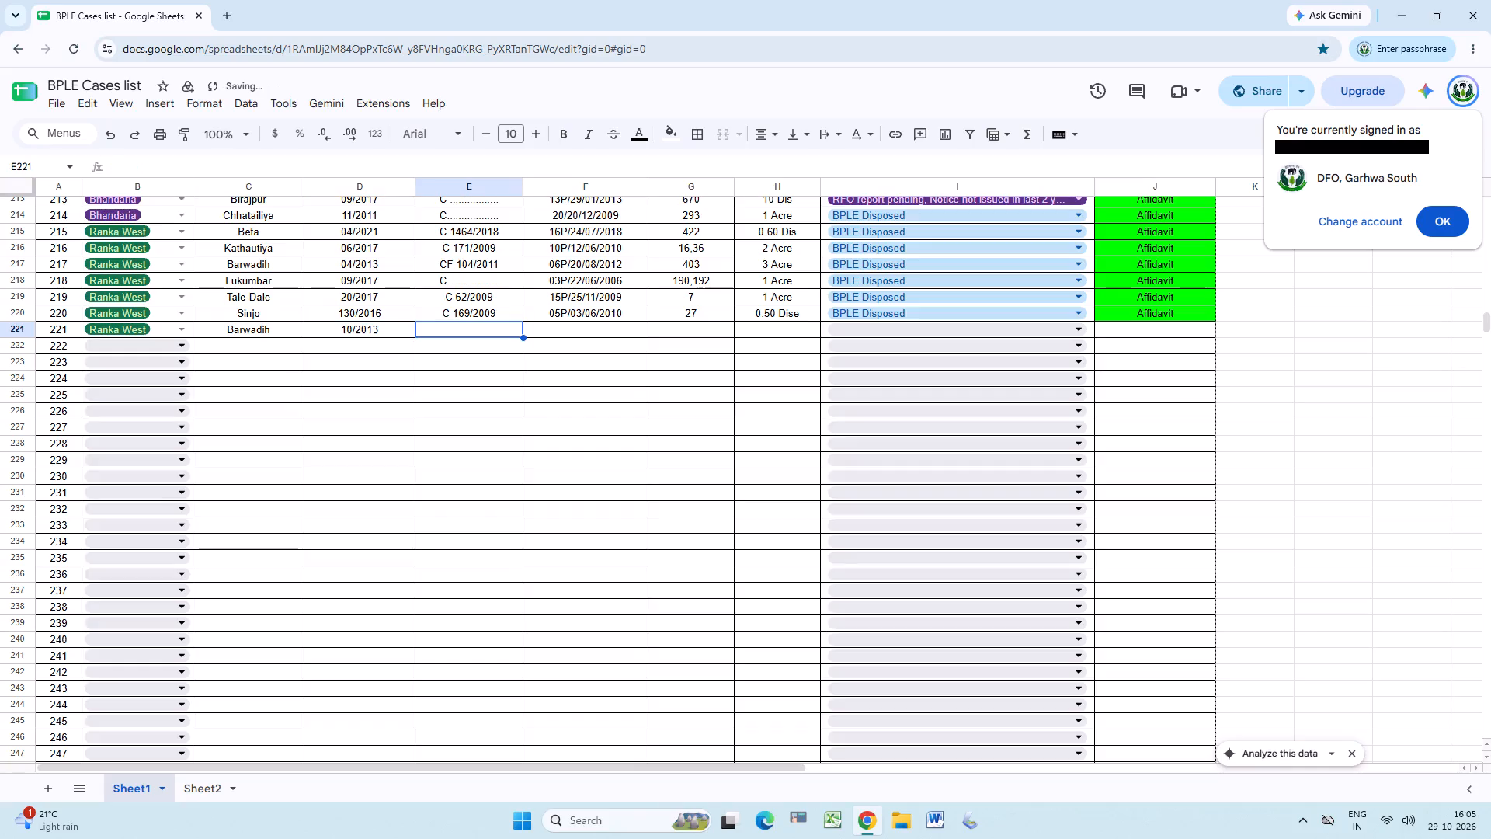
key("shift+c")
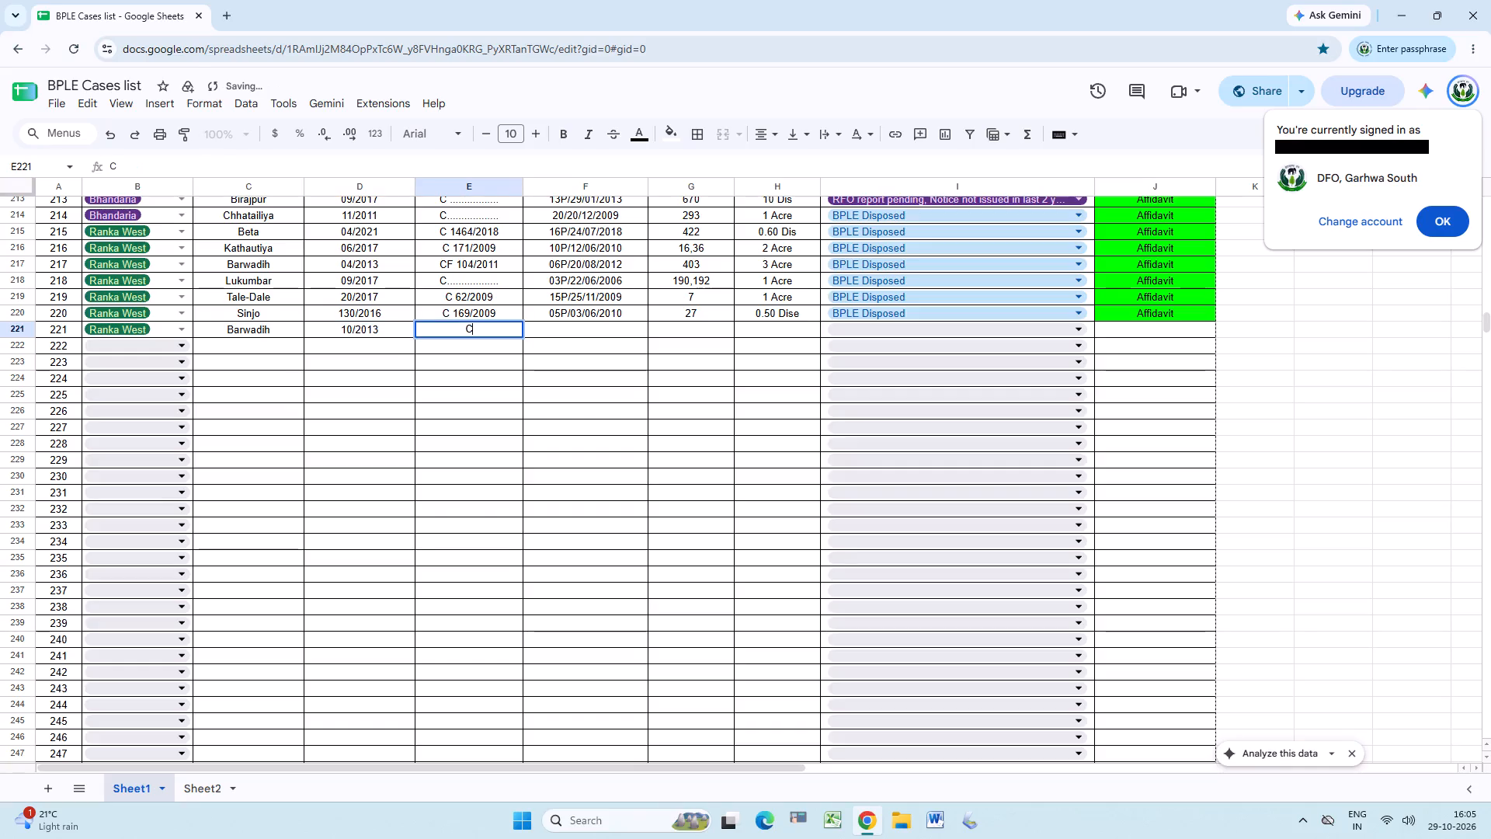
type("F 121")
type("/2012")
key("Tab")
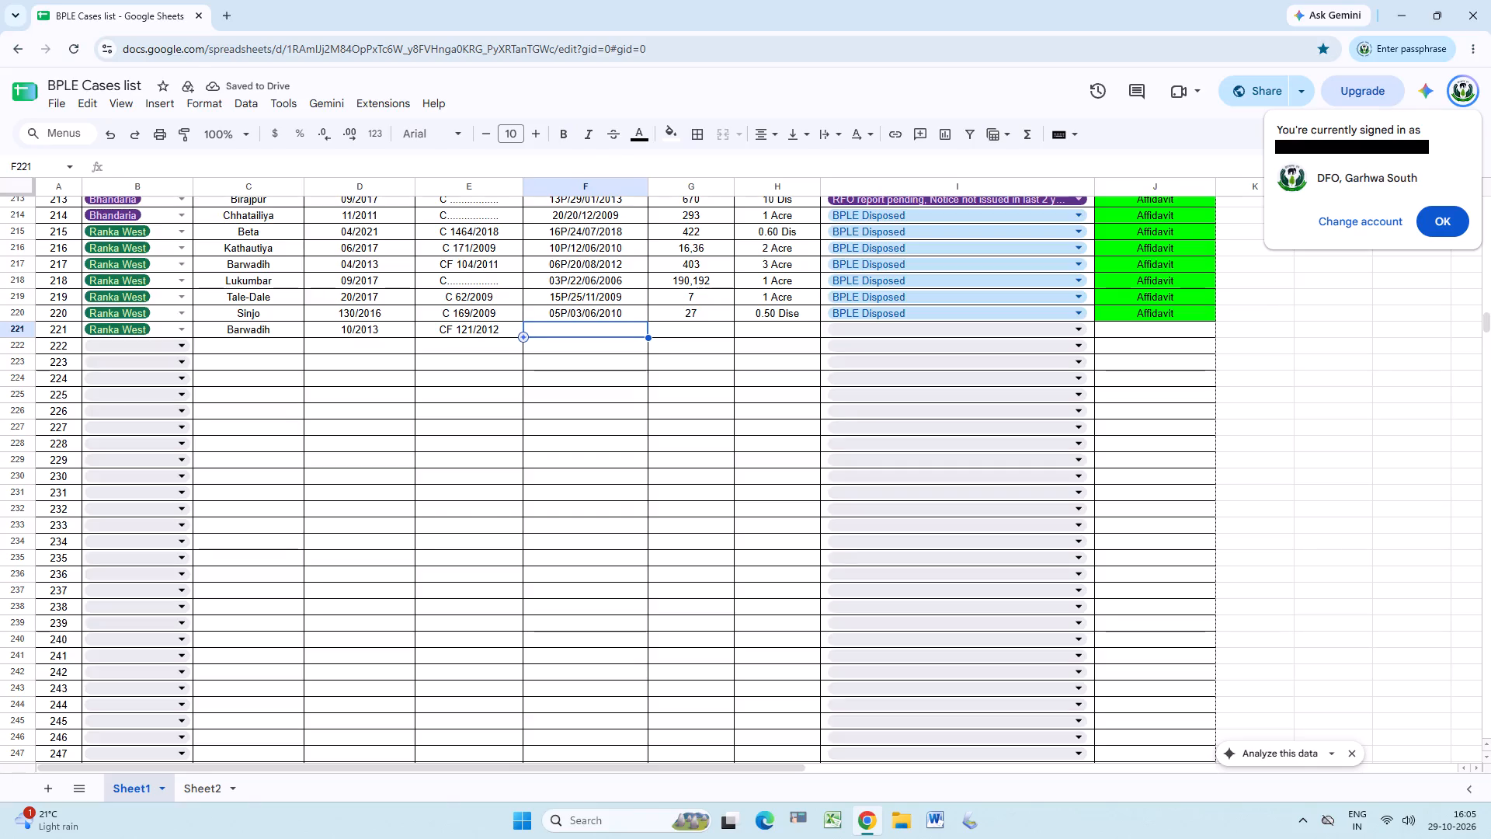
Enter 15P/05/12/2012 in column F, 470 in column G and 1 Acre in column H of row 221.
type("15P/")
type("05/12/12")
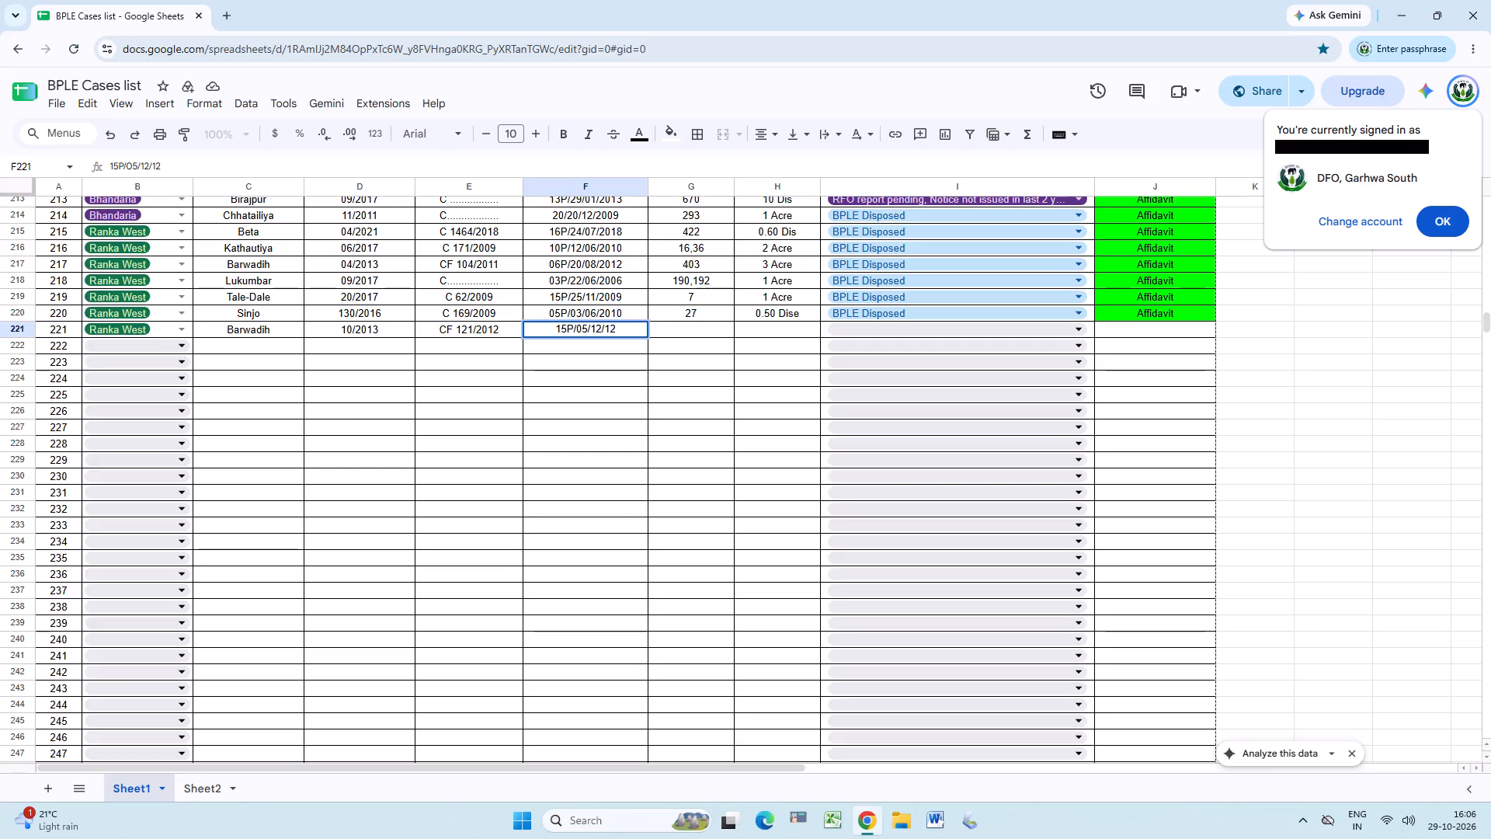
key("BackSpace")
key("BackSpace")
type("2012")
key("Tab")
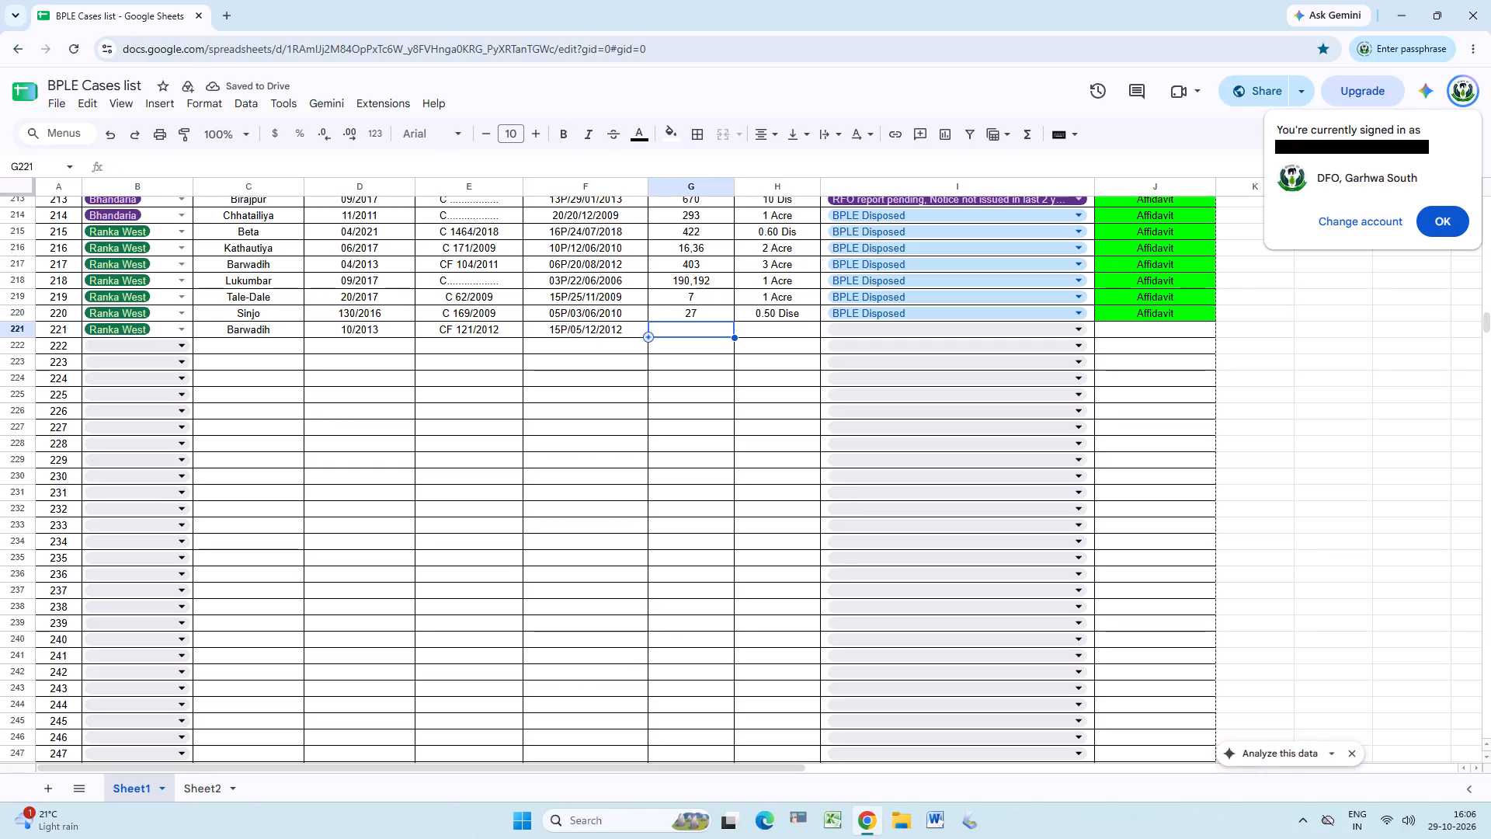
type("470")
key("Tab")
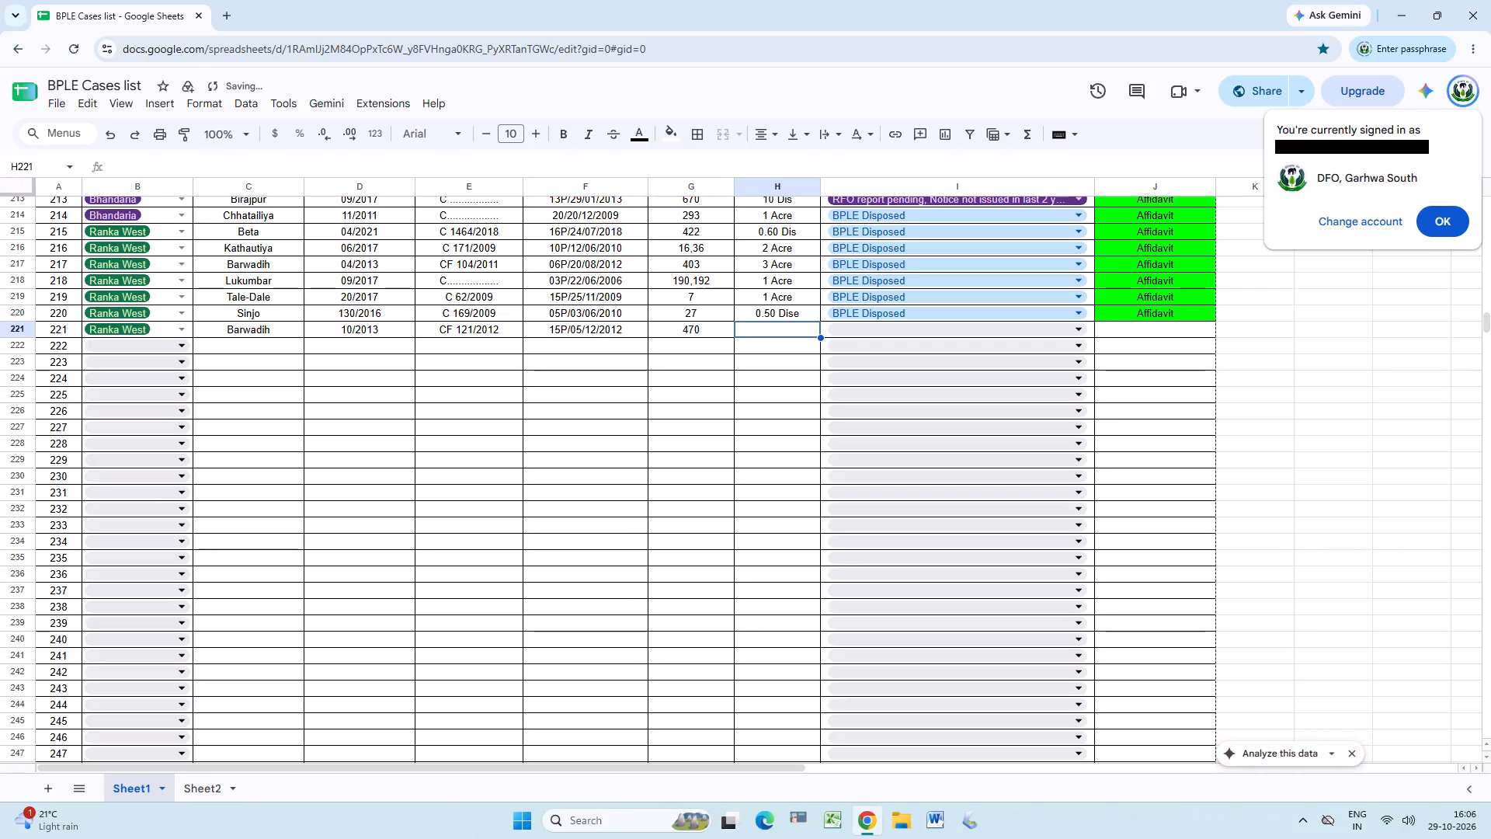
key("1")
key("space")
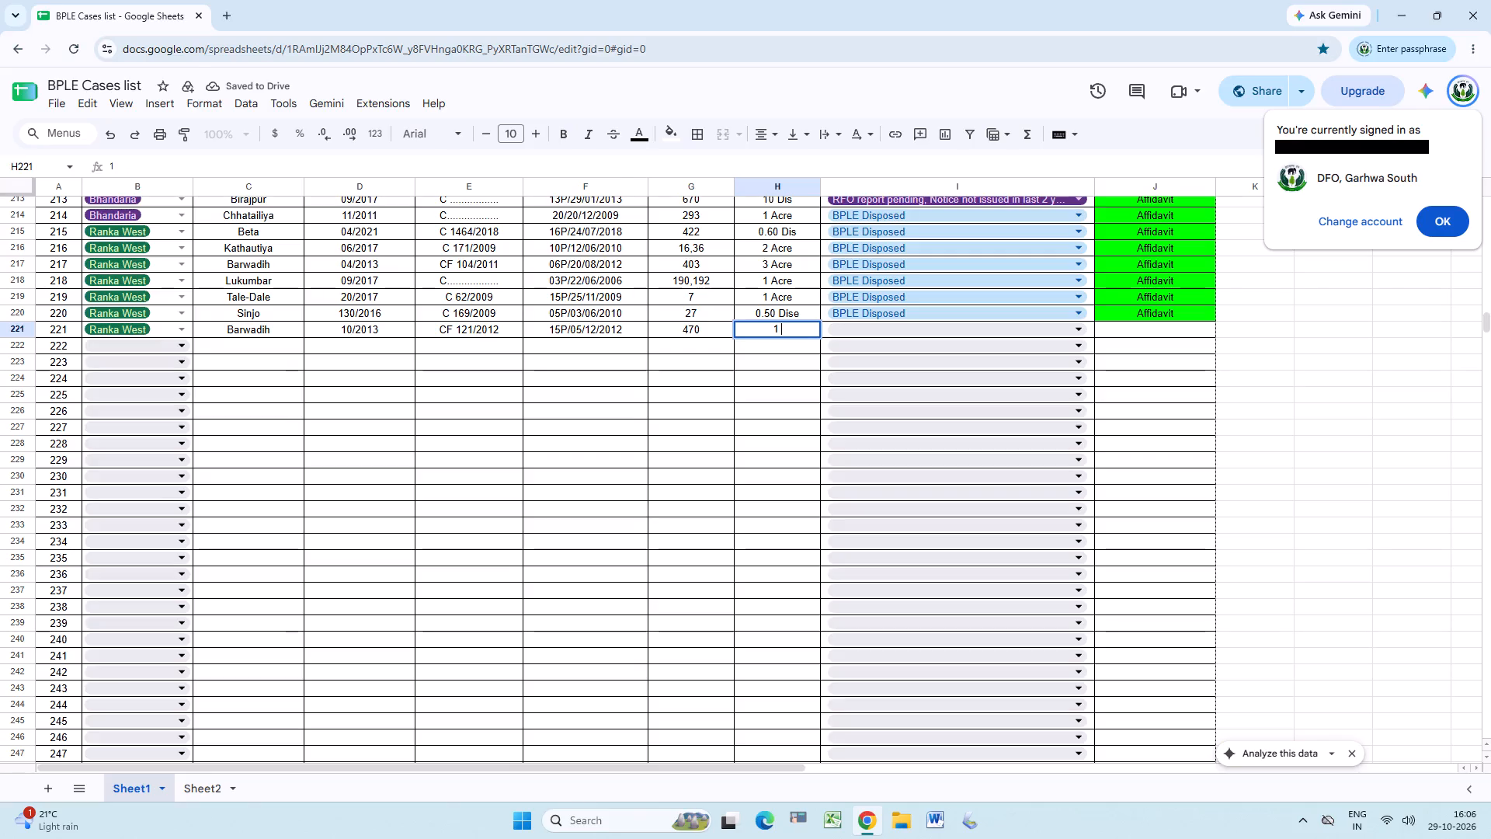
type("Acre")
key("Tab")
Fill BPLE Disposed and Affidavit down from row 220 into columns I and J of row 221.
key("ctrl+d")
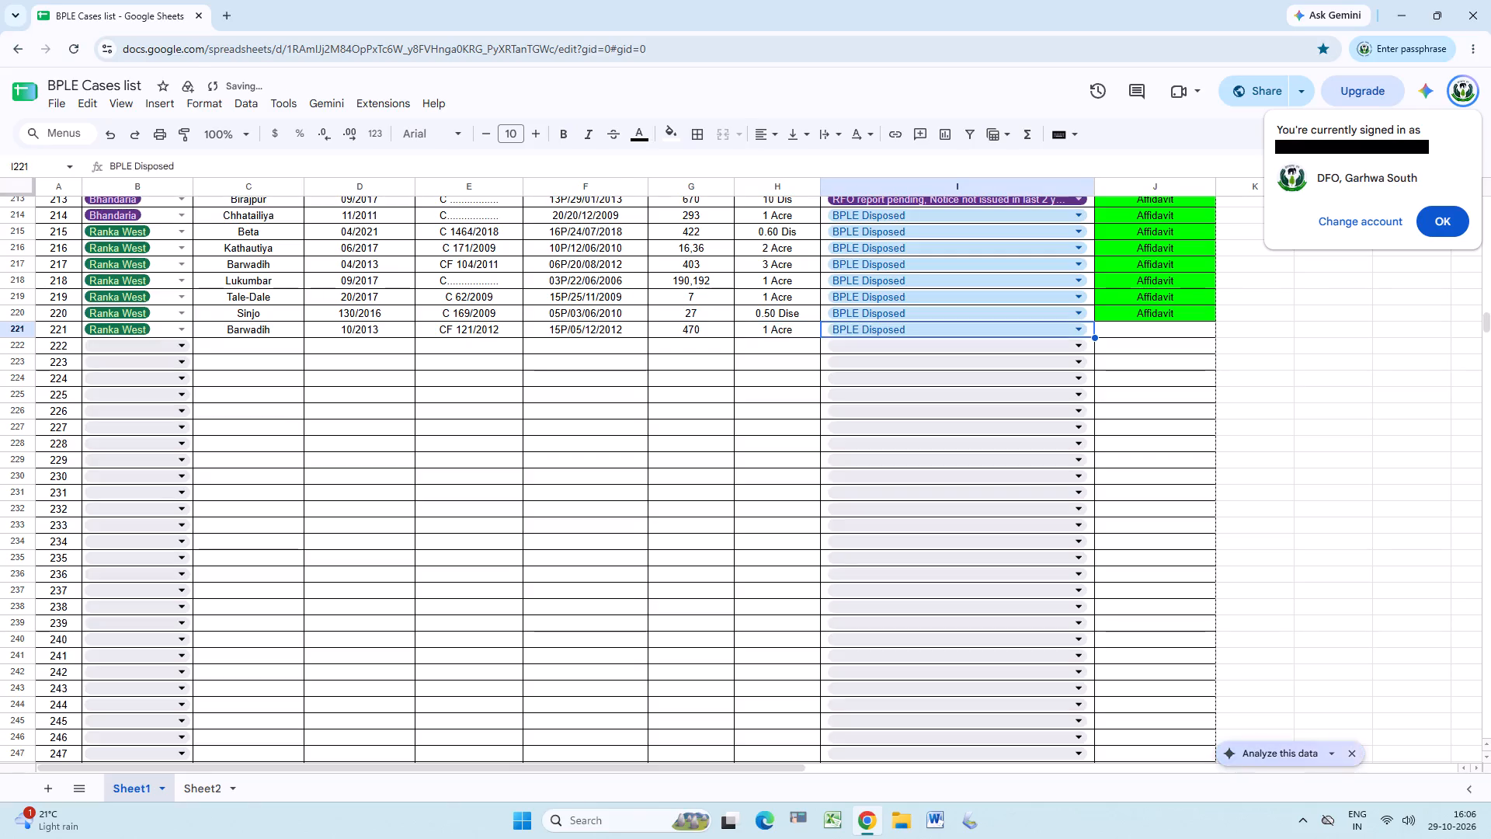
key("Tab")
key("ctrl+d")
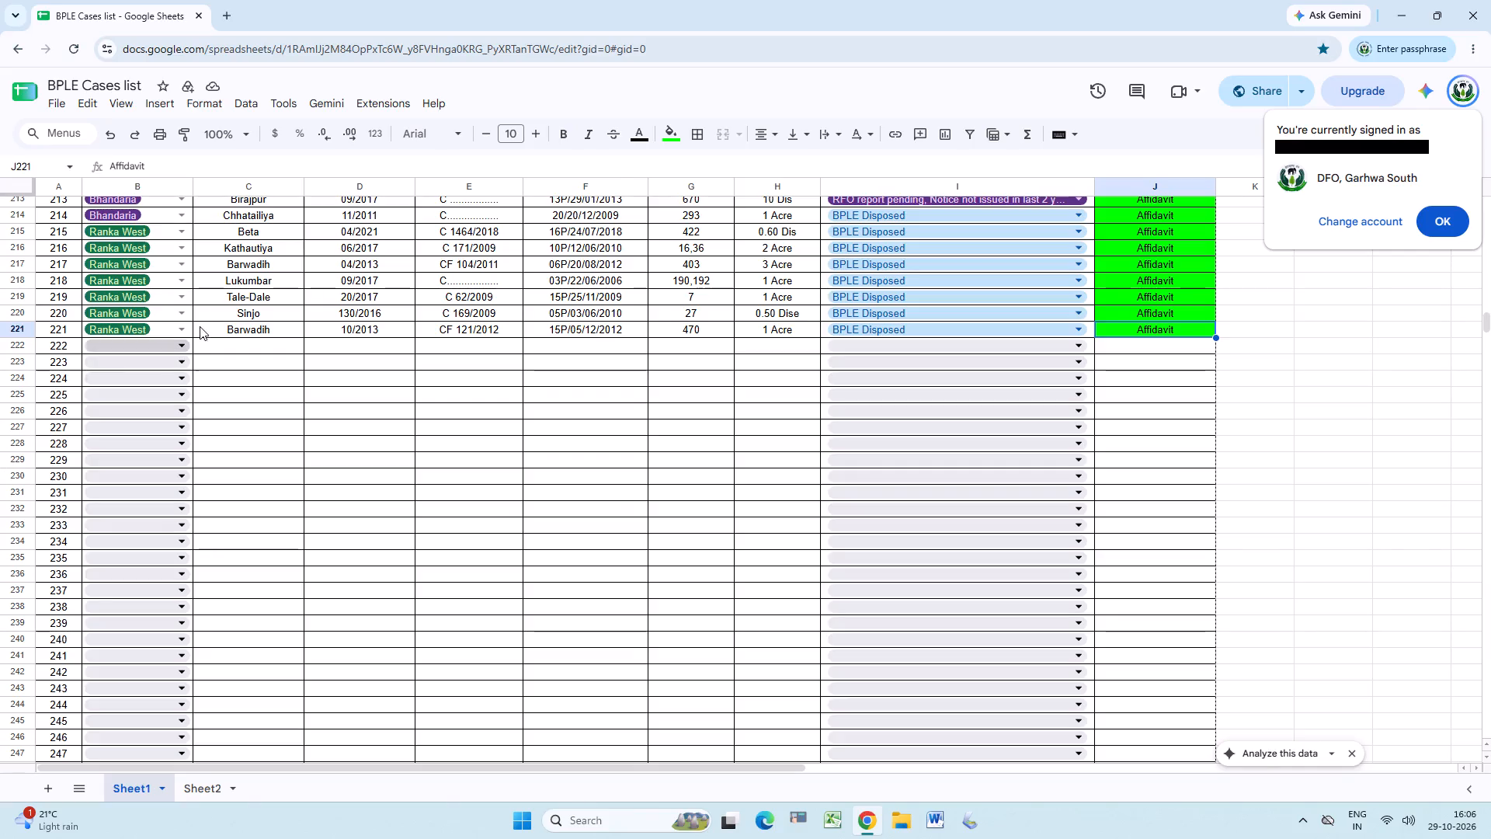
Start the case in row 222 by choosing Ranka West in column B.
left_click(162, 343)
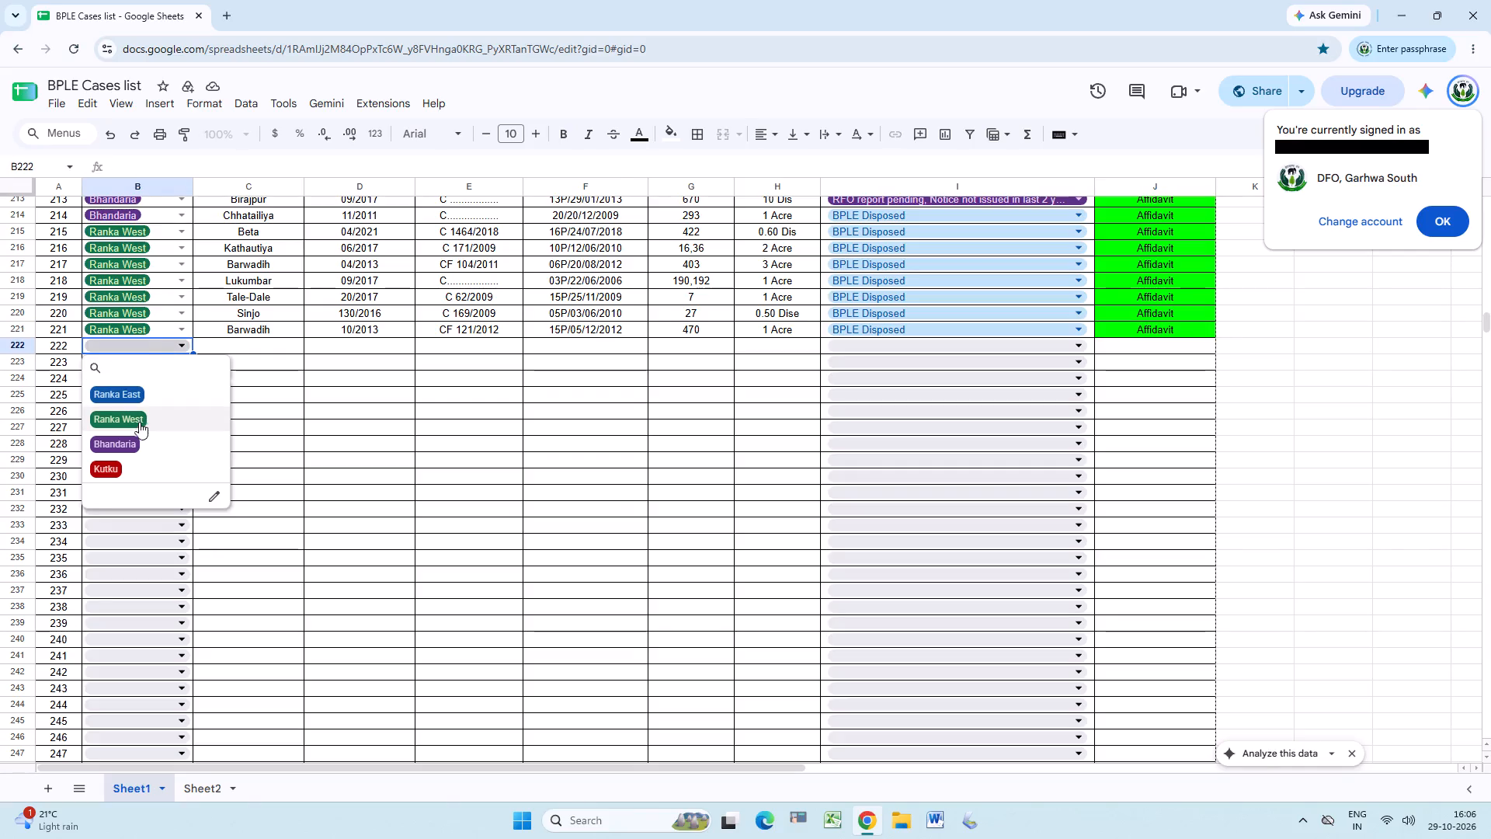
left_click(137, 423)
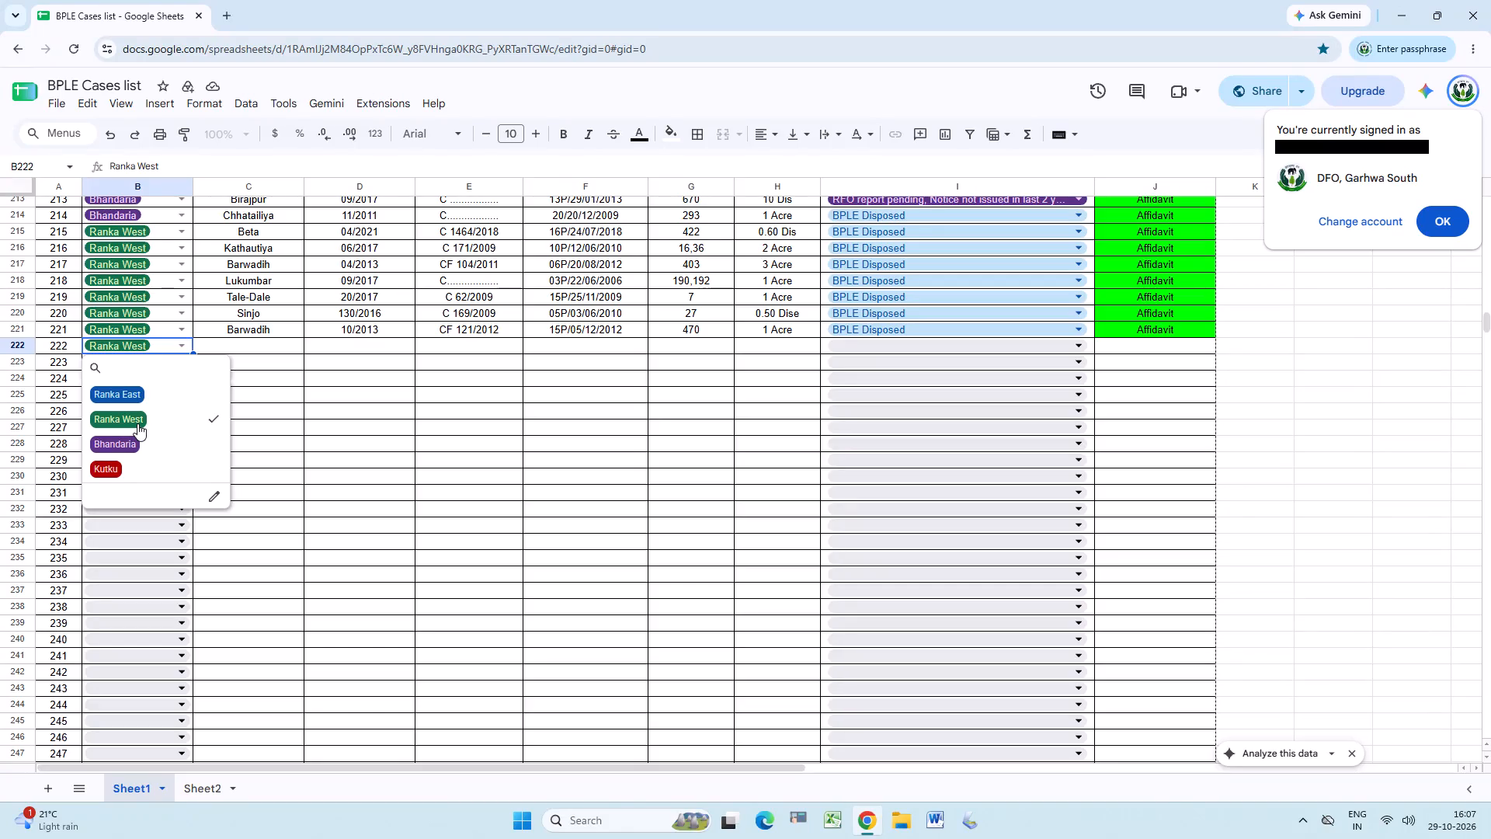
left_click(137, 423)
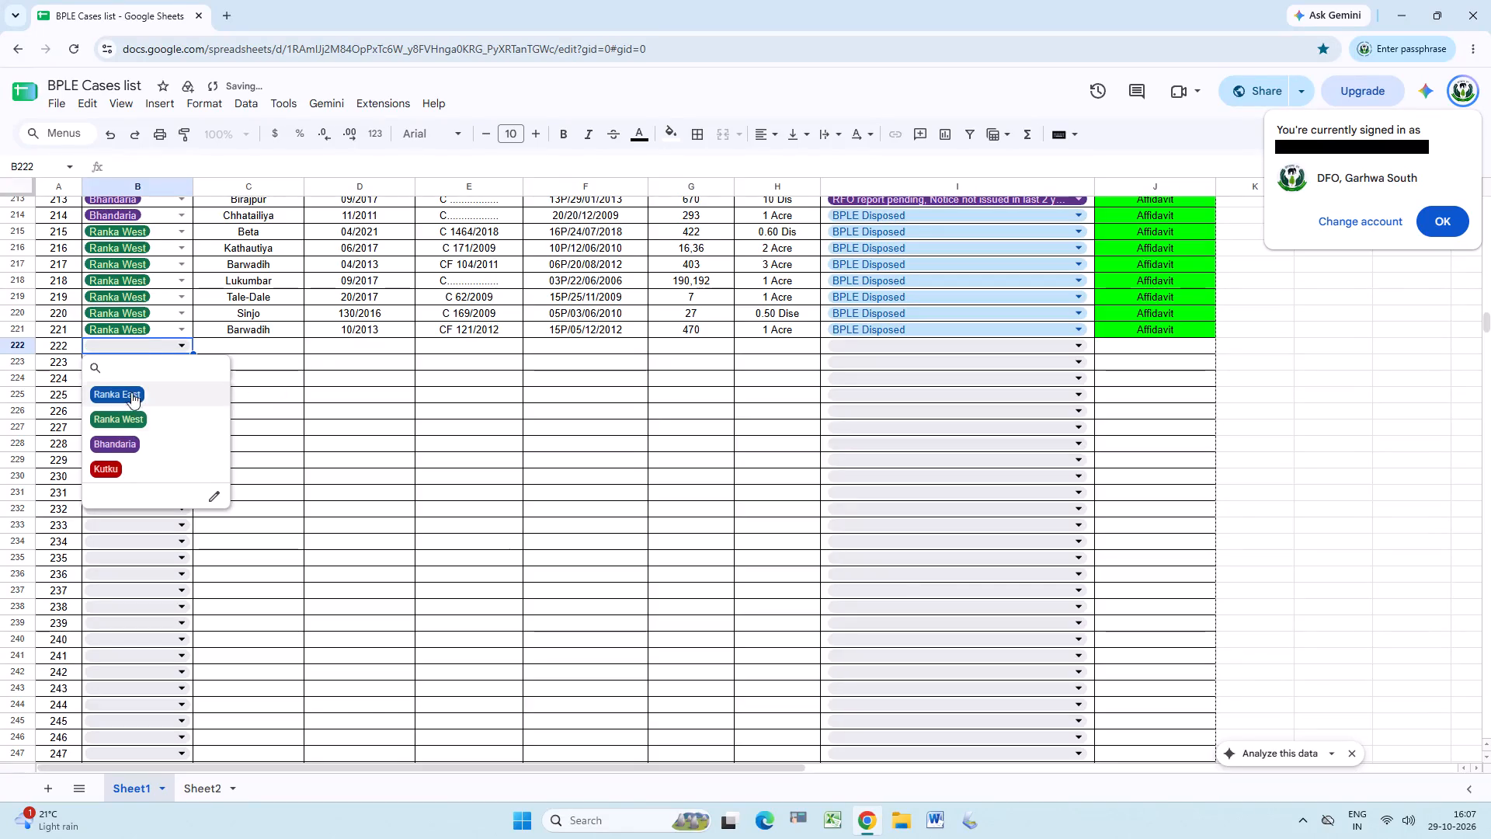
left_click(123, 429)
left_click(251, 374)
left_click(256, 346)
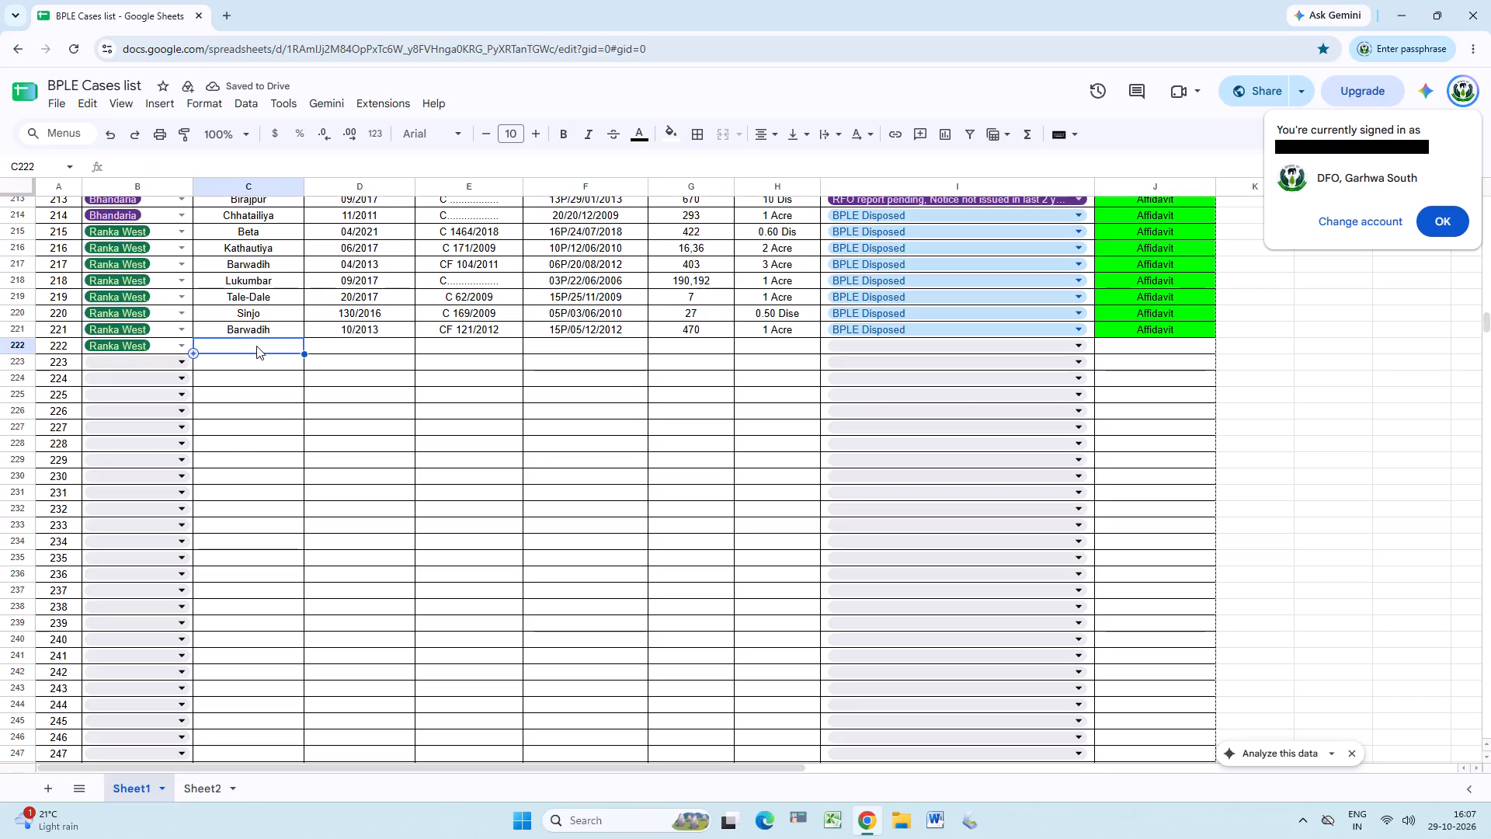
Enter Lukumbar in column C of row 222.
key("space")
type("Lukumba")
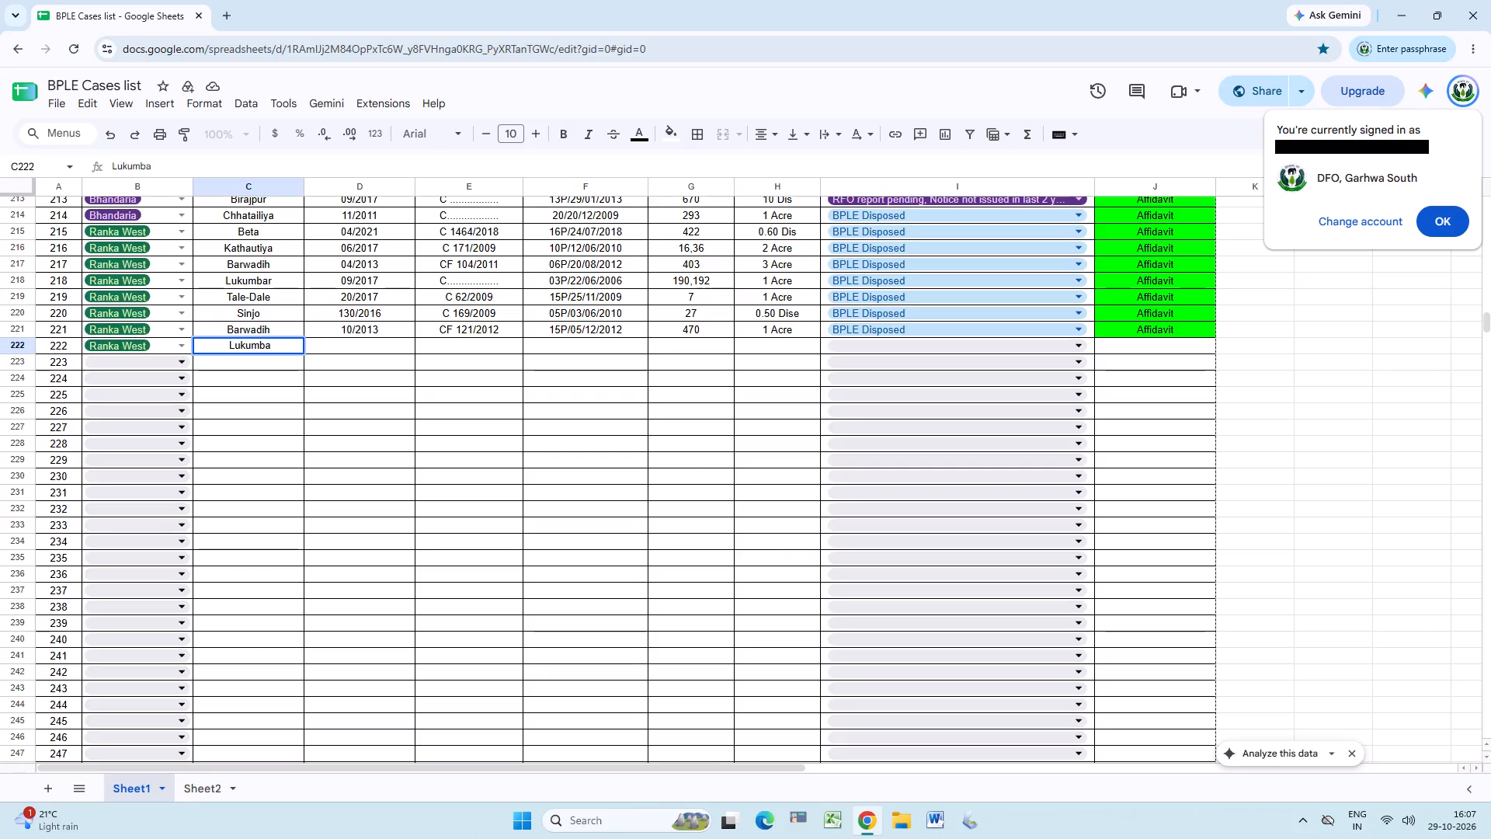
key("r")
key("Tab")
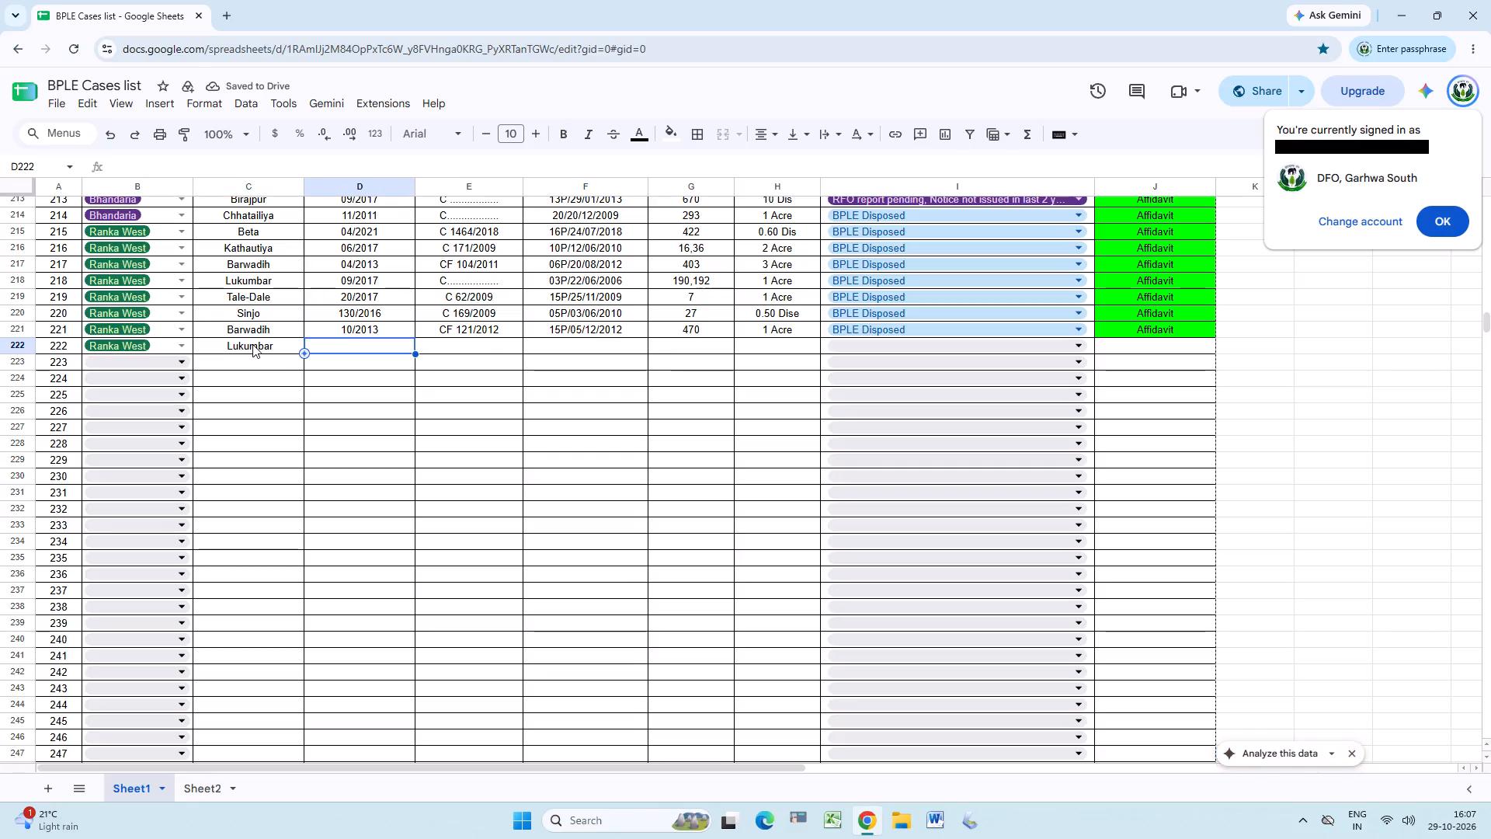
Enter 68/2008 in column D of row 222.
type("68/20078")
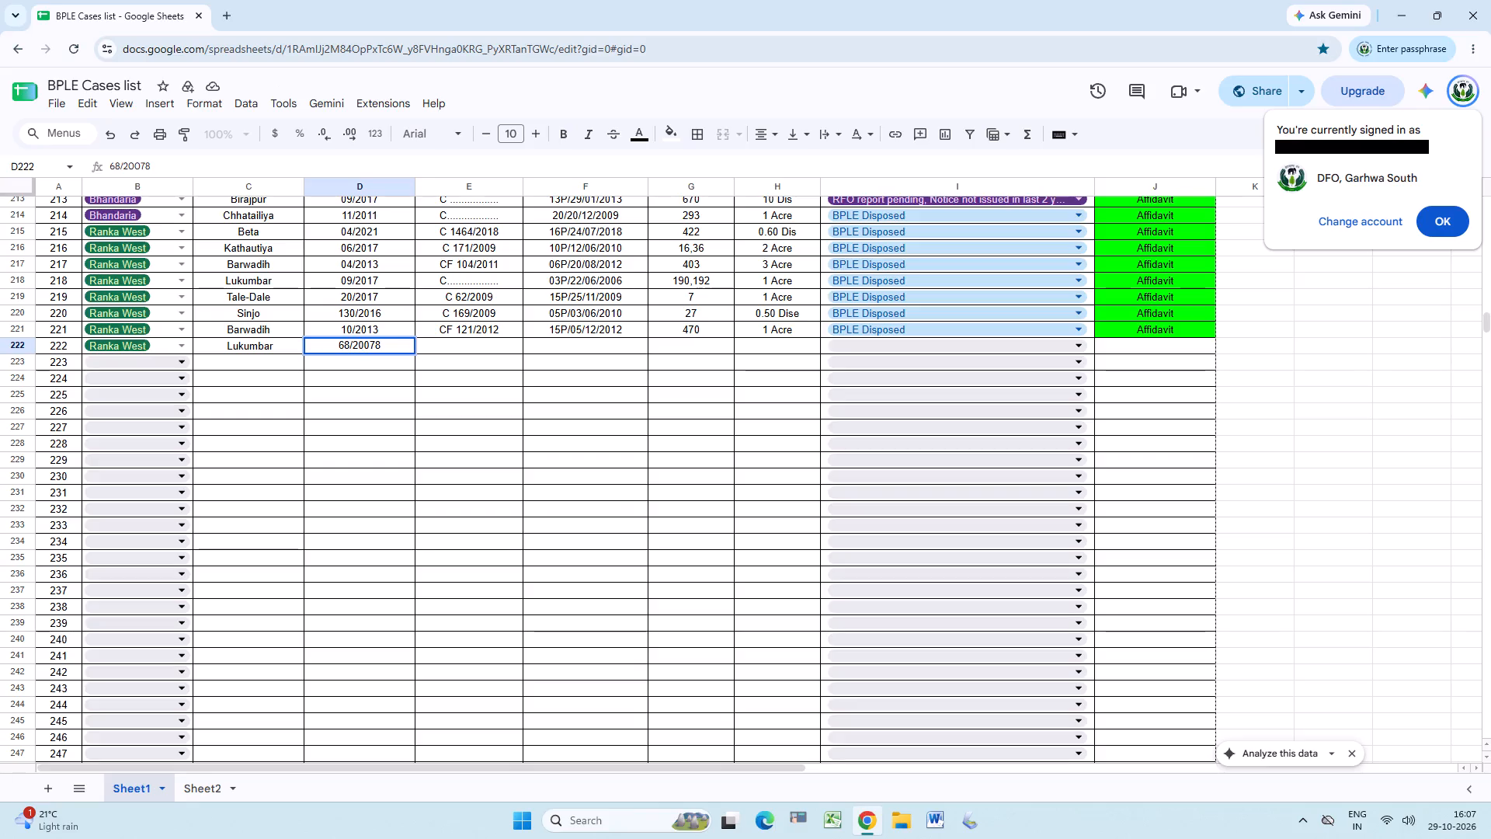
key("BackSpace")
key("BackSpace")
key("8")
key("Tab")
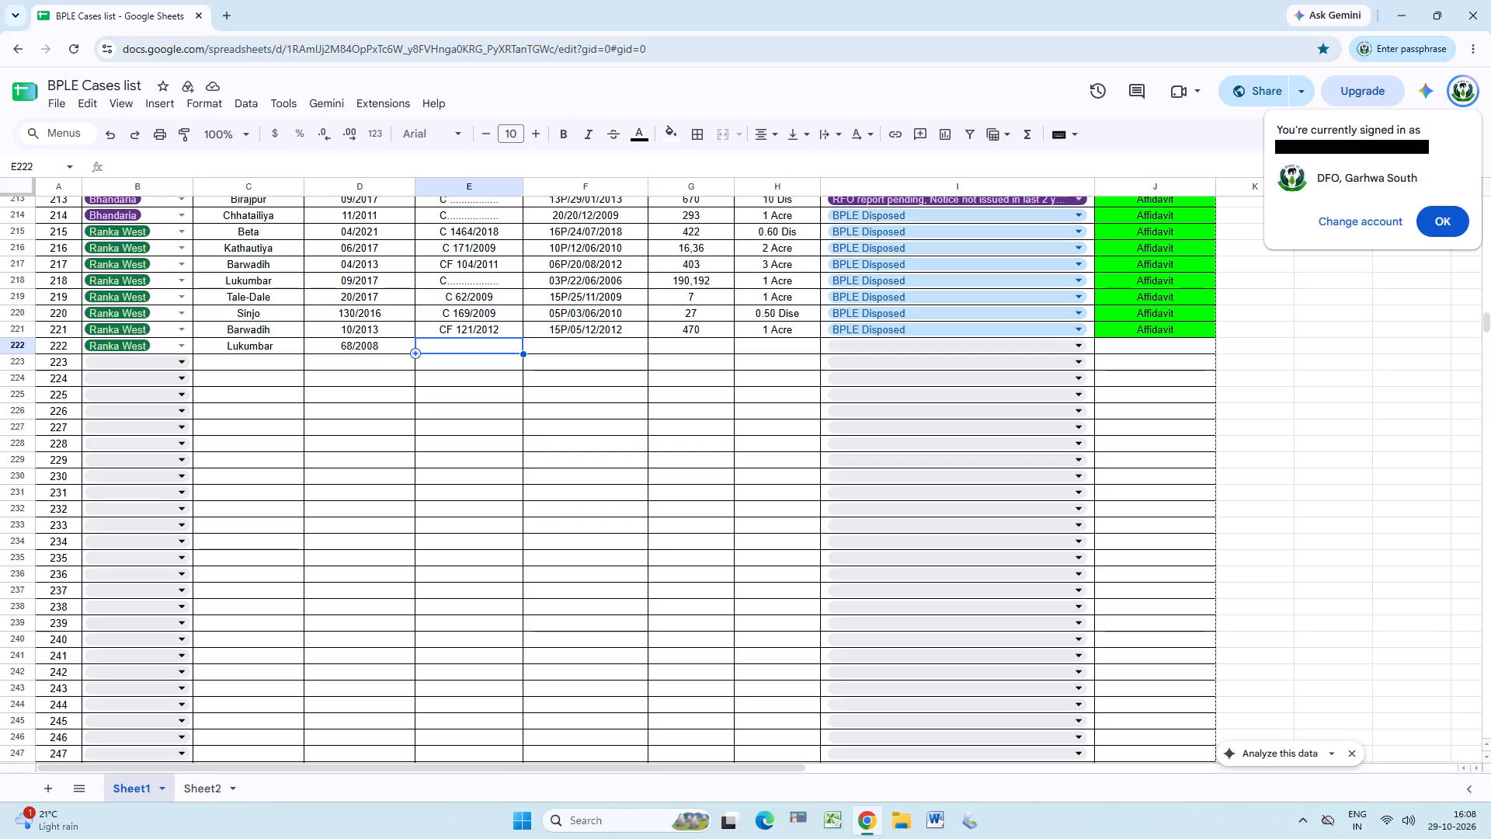
Replace the column D entry of row 222 with 03/2009.
double_click(349, 345)
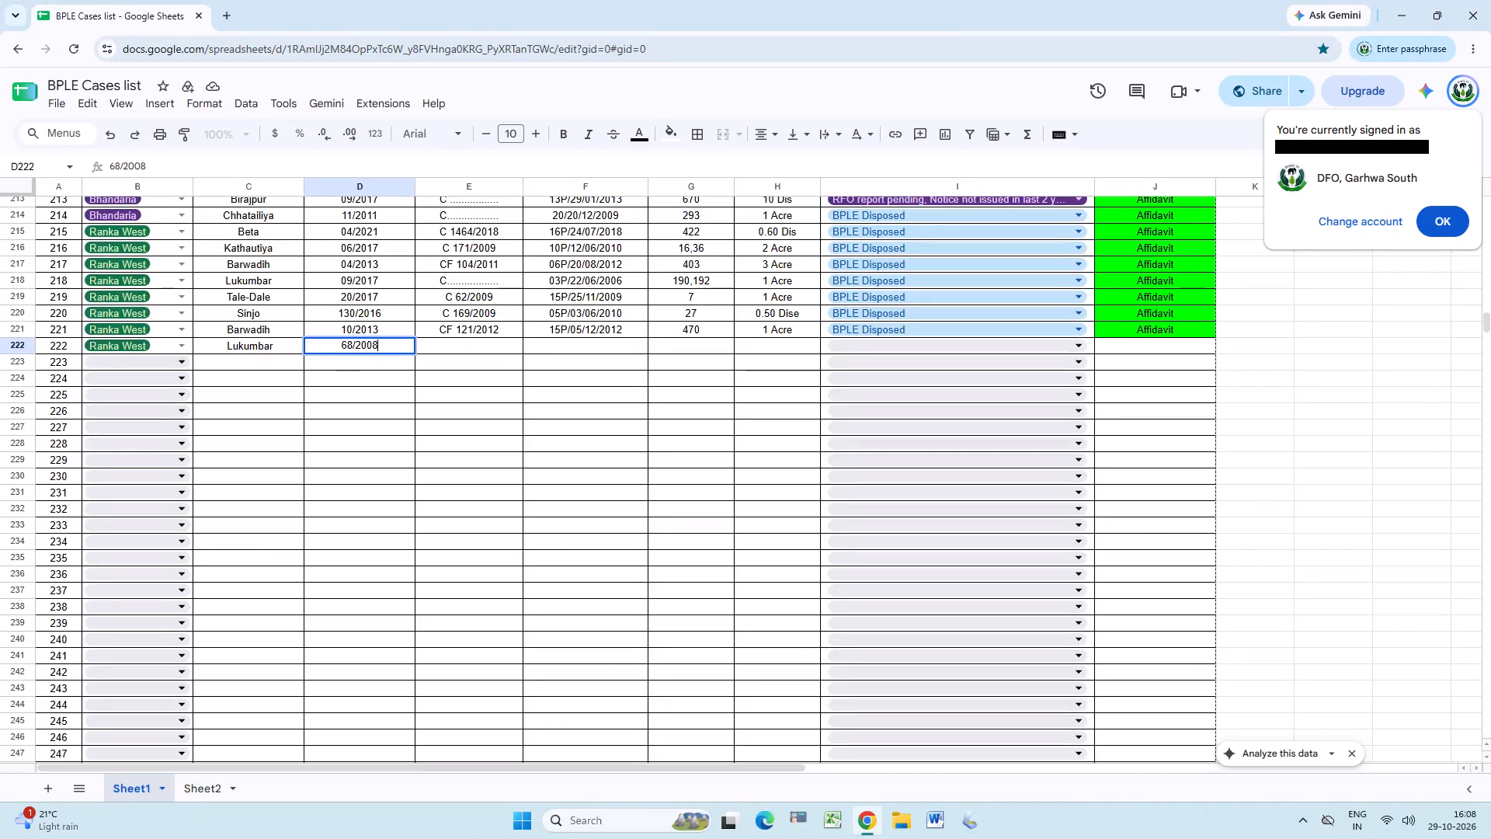
key("BackSpace")
key("BackSpace")
key("BackSpace")
key("BackSpace")
key("BackSpace")
key("BackSpace")
key("BackSpace")
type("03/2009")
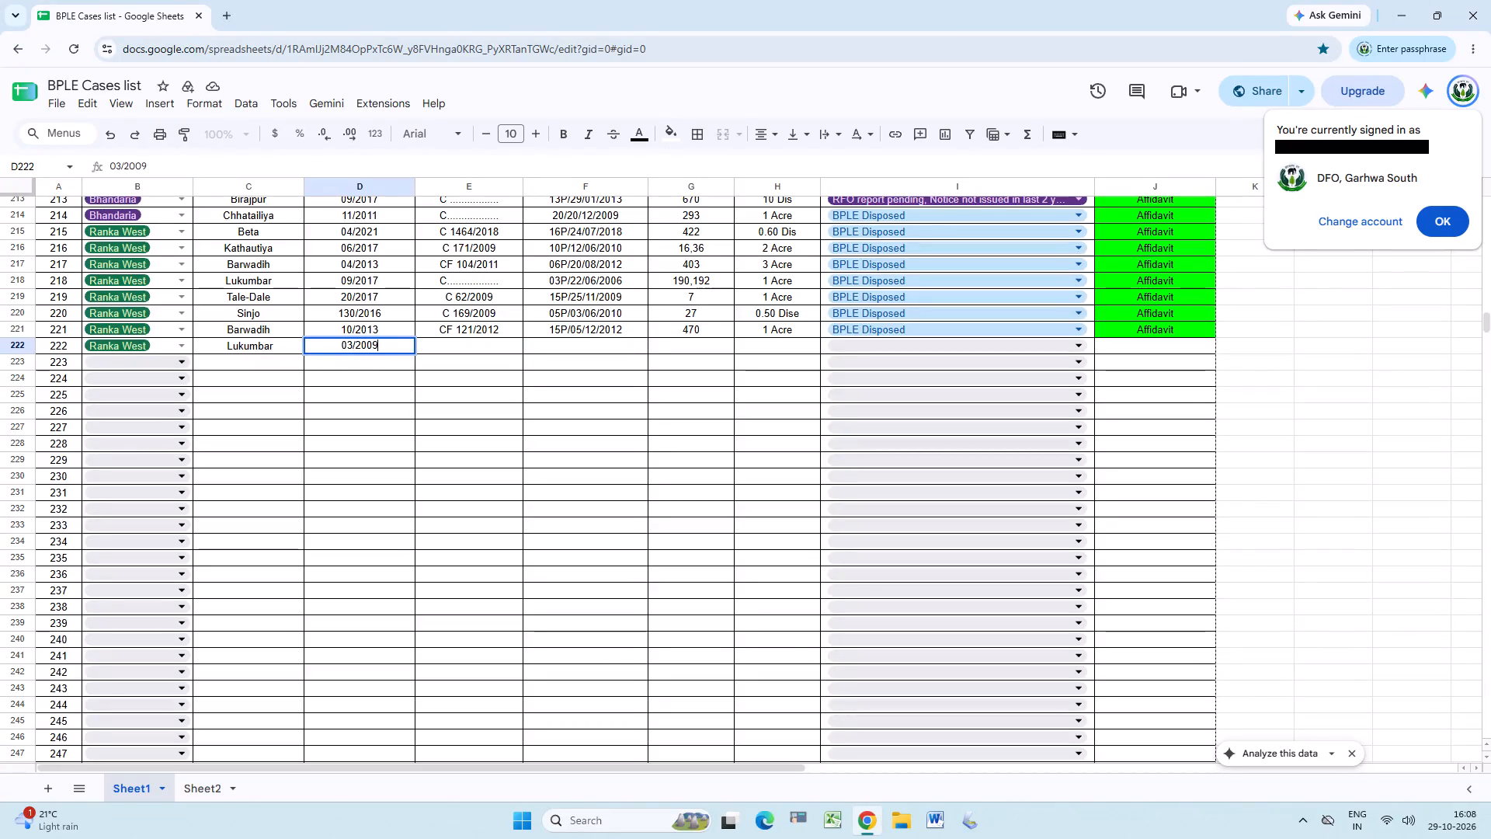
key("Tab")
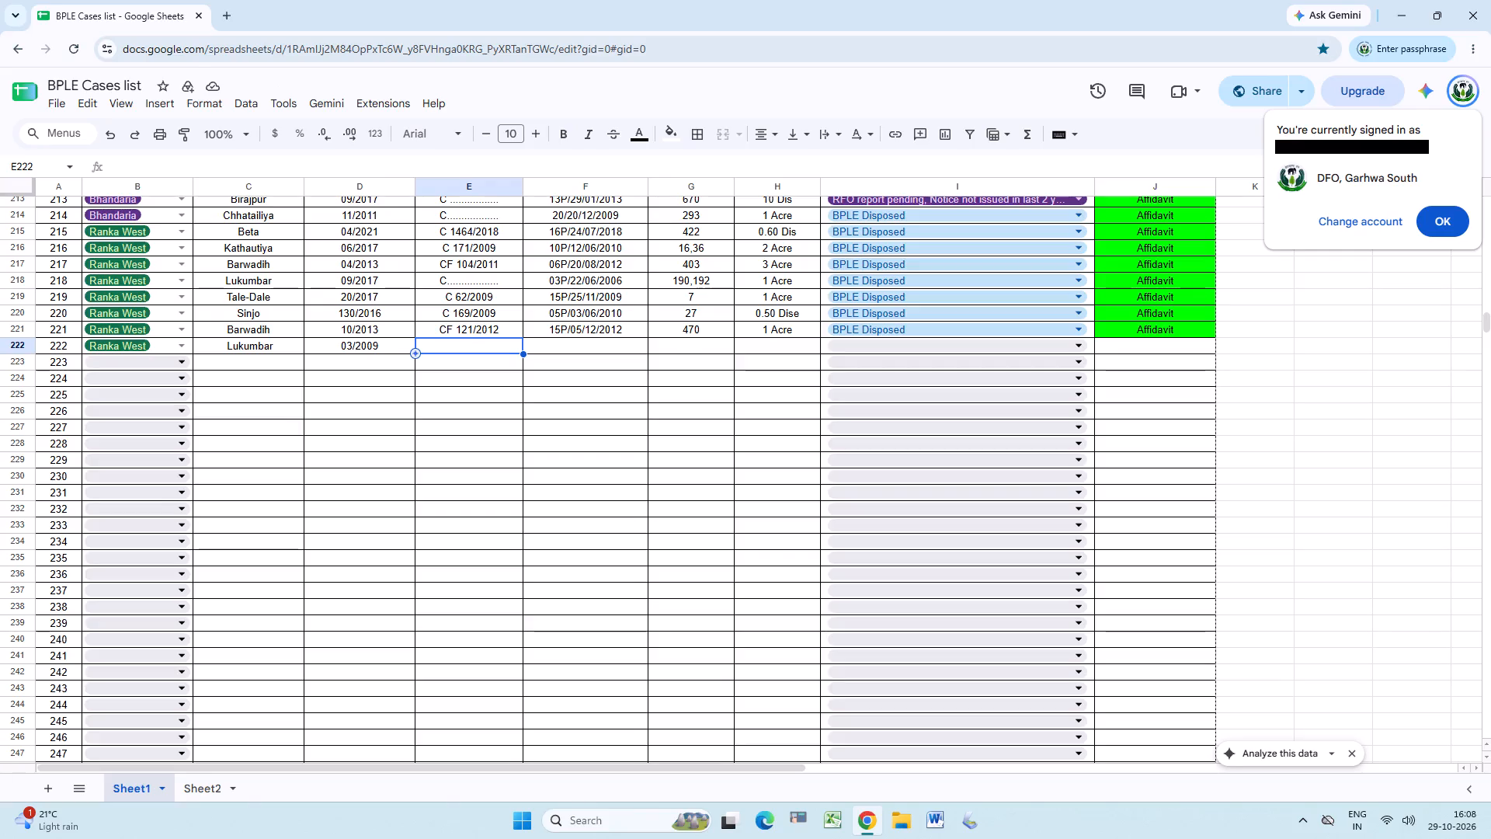
Enter CF 68/2008 in column E of row 222.
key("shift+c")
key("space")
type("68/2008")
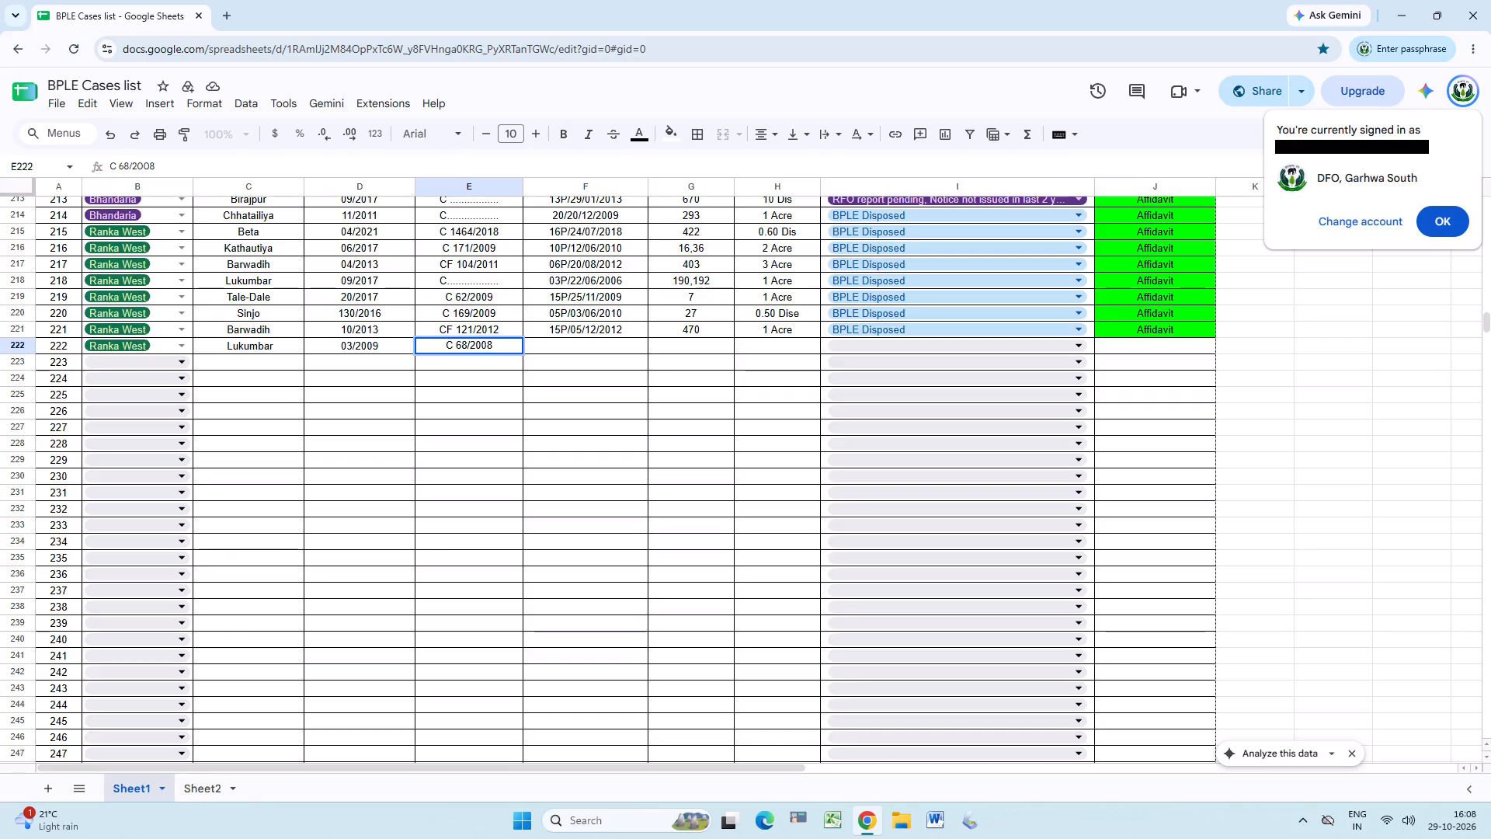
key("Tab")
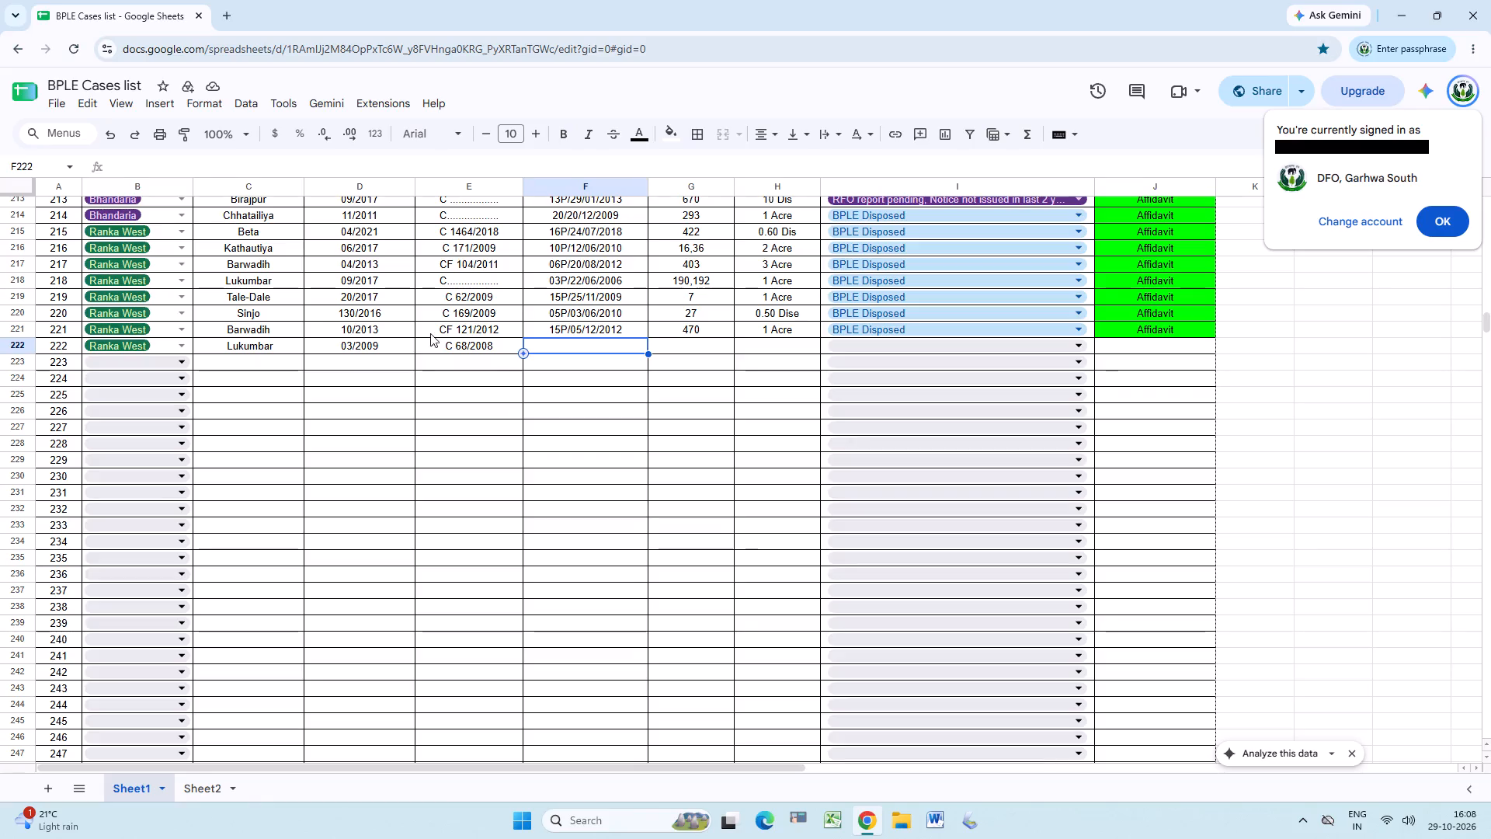
double_click(457, 347)
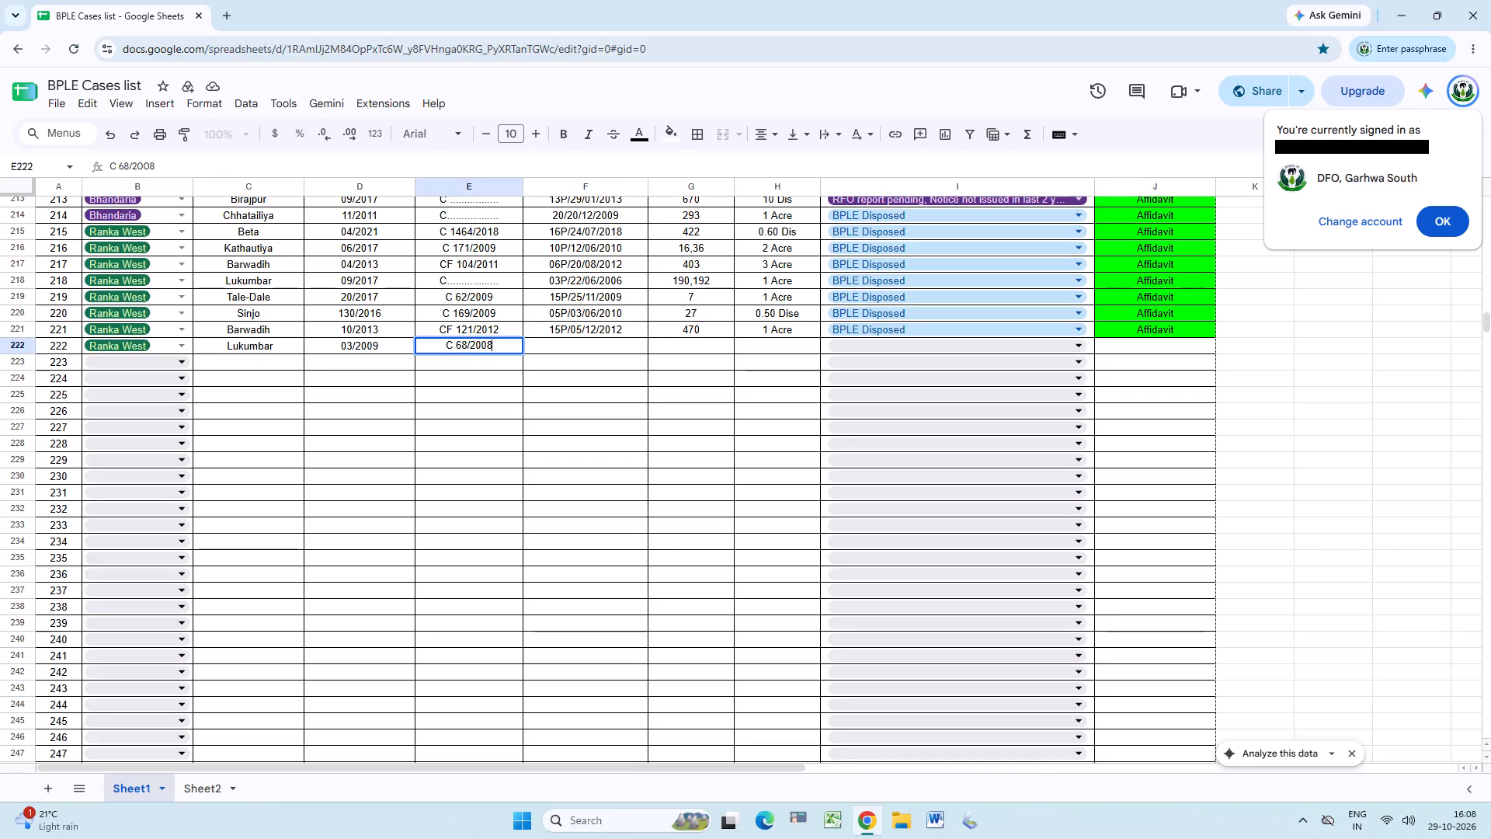
left_click(457, 347)
key("BackSpace")
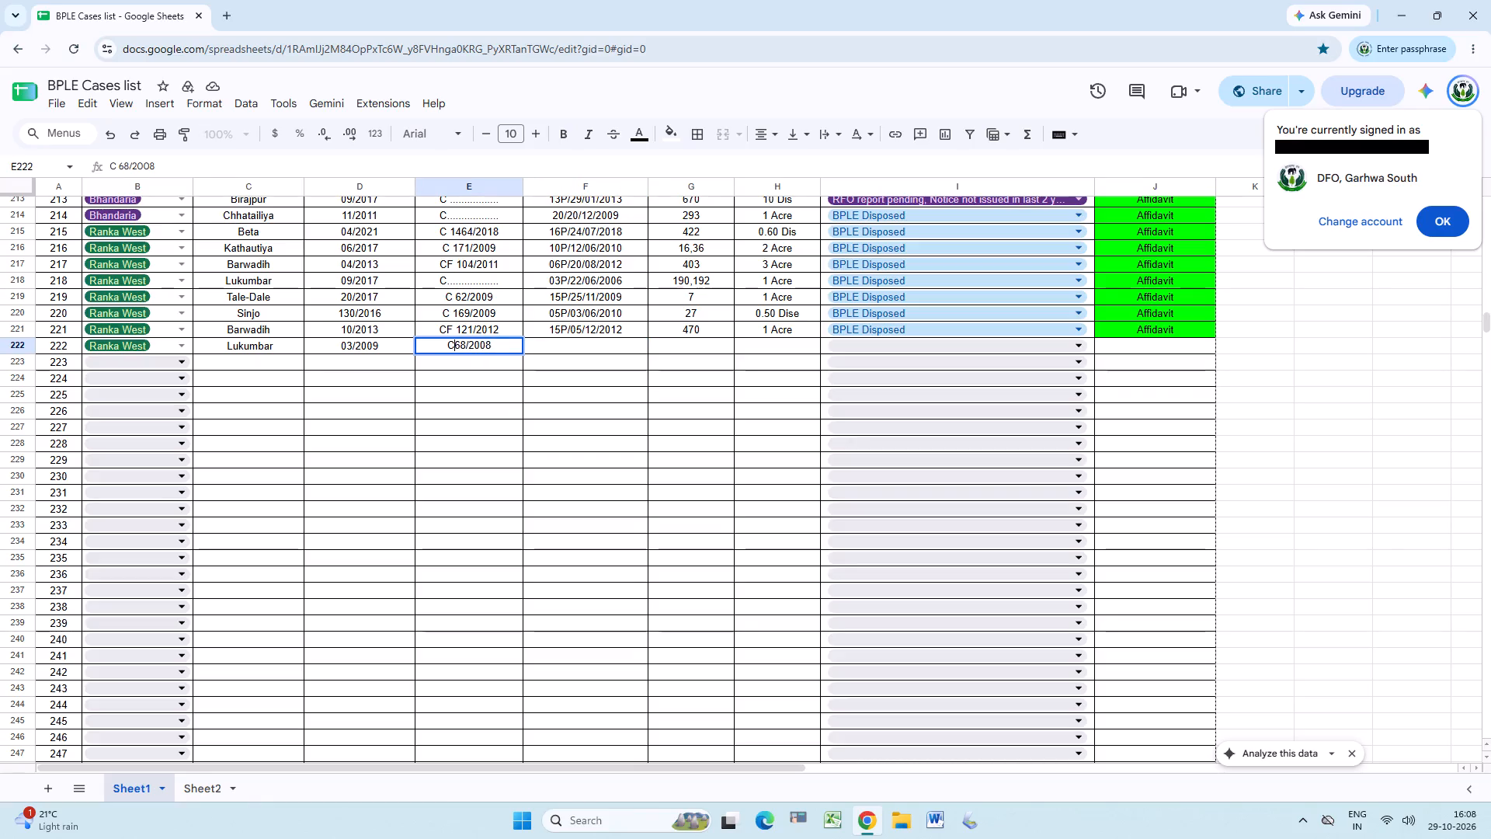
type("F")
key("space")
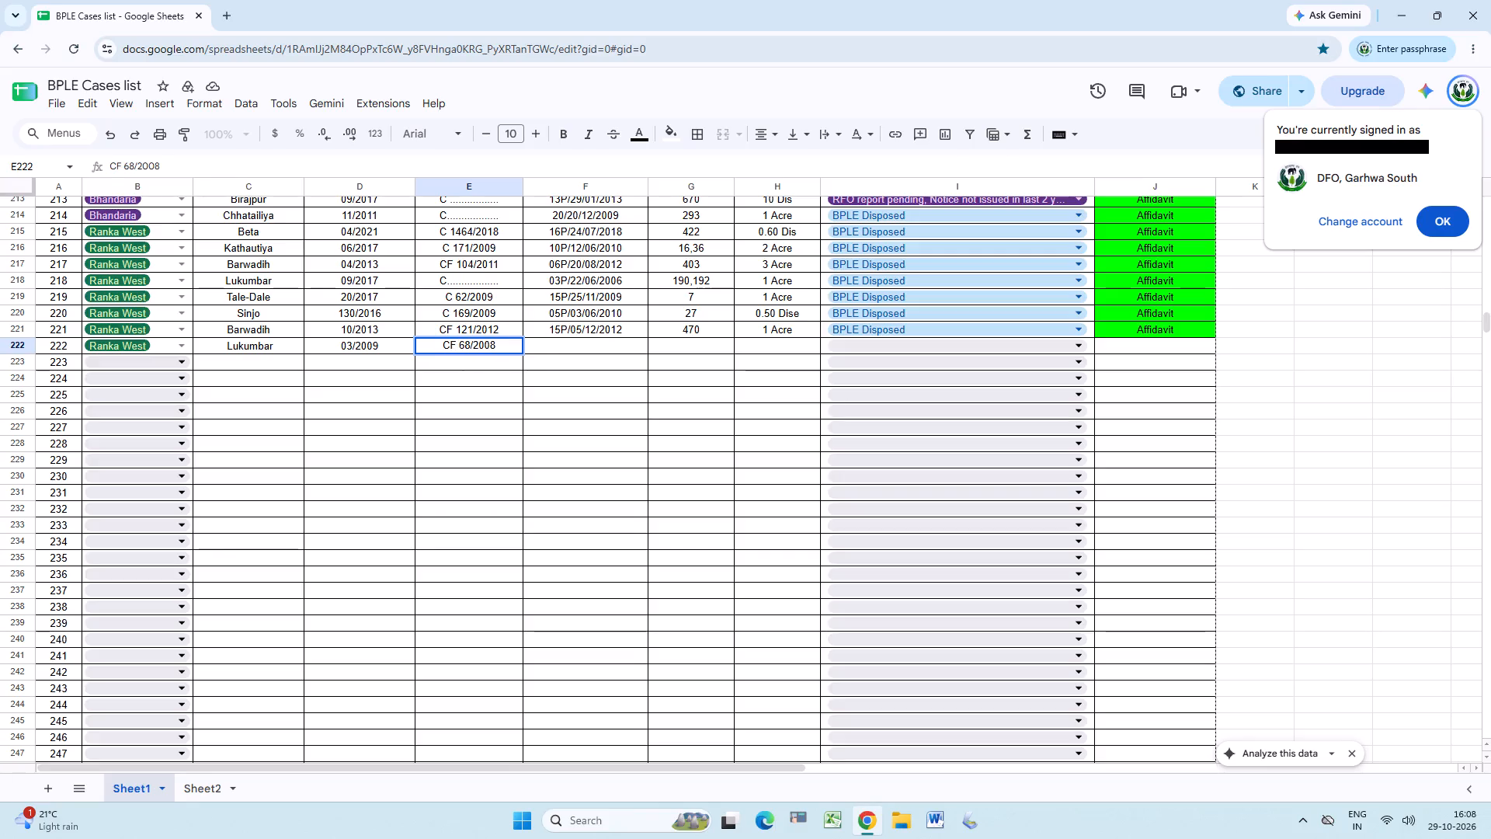
left_click(540, 346)
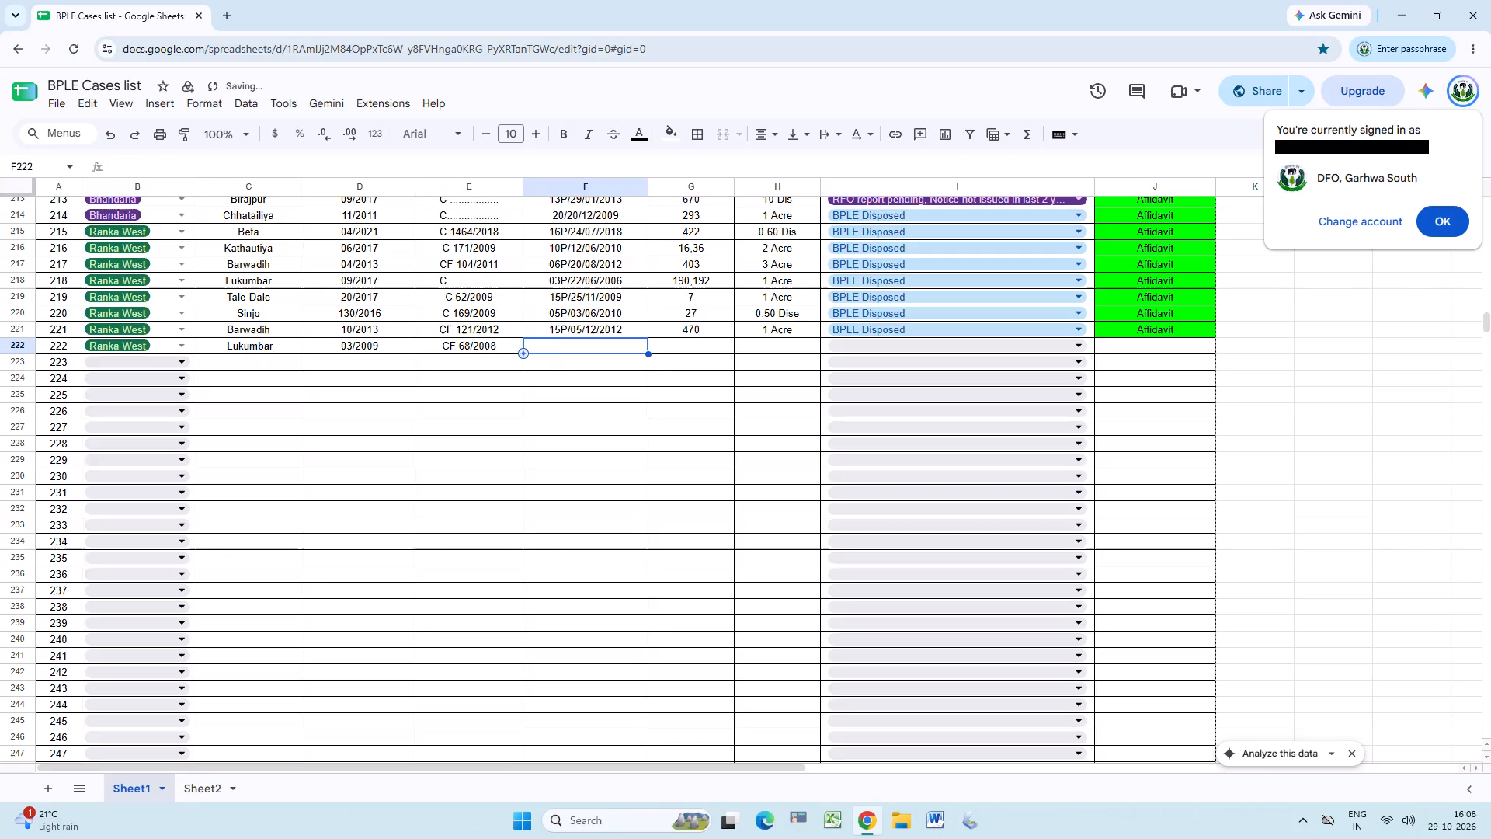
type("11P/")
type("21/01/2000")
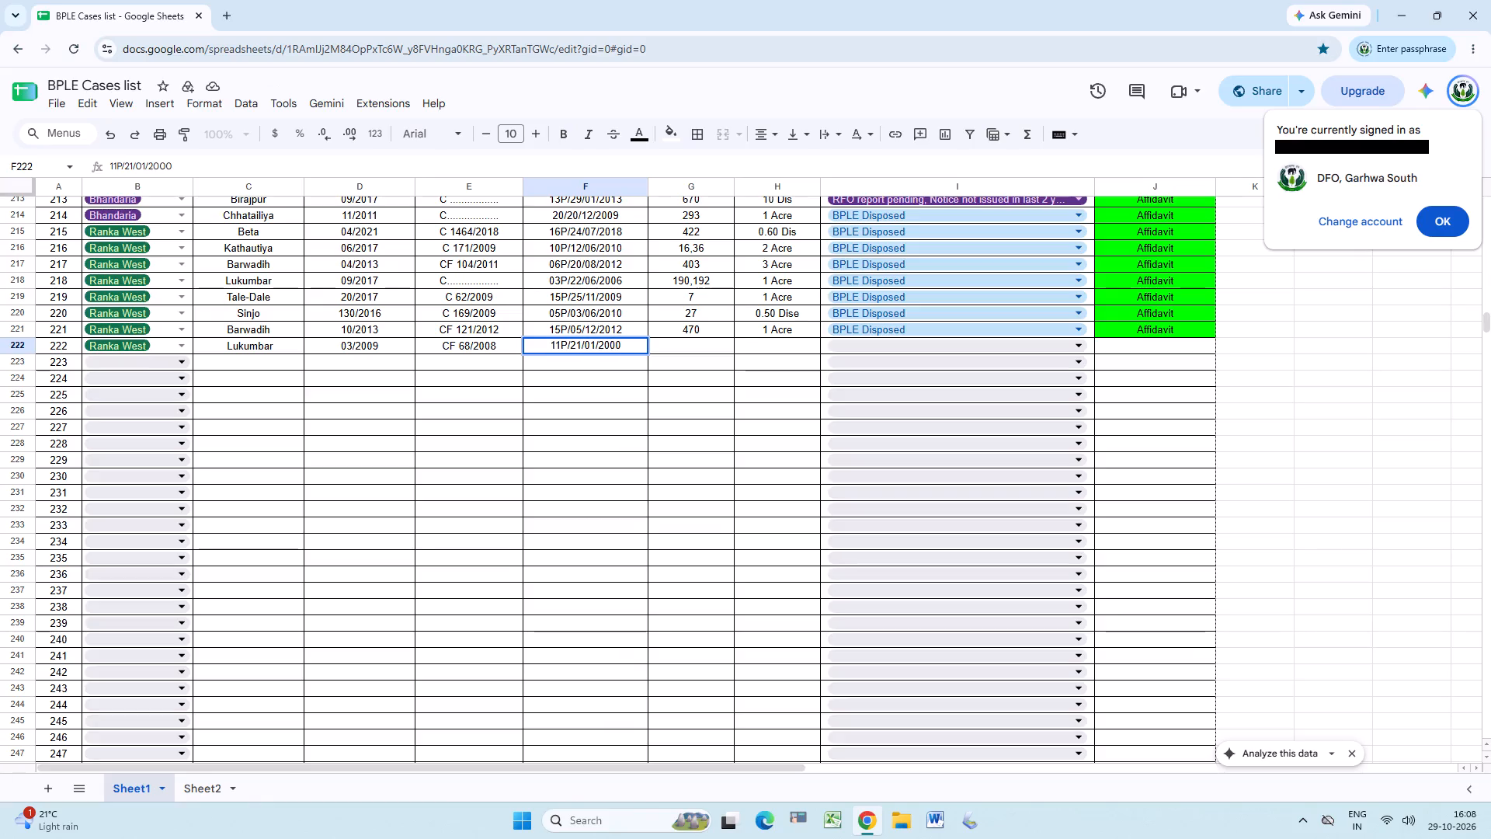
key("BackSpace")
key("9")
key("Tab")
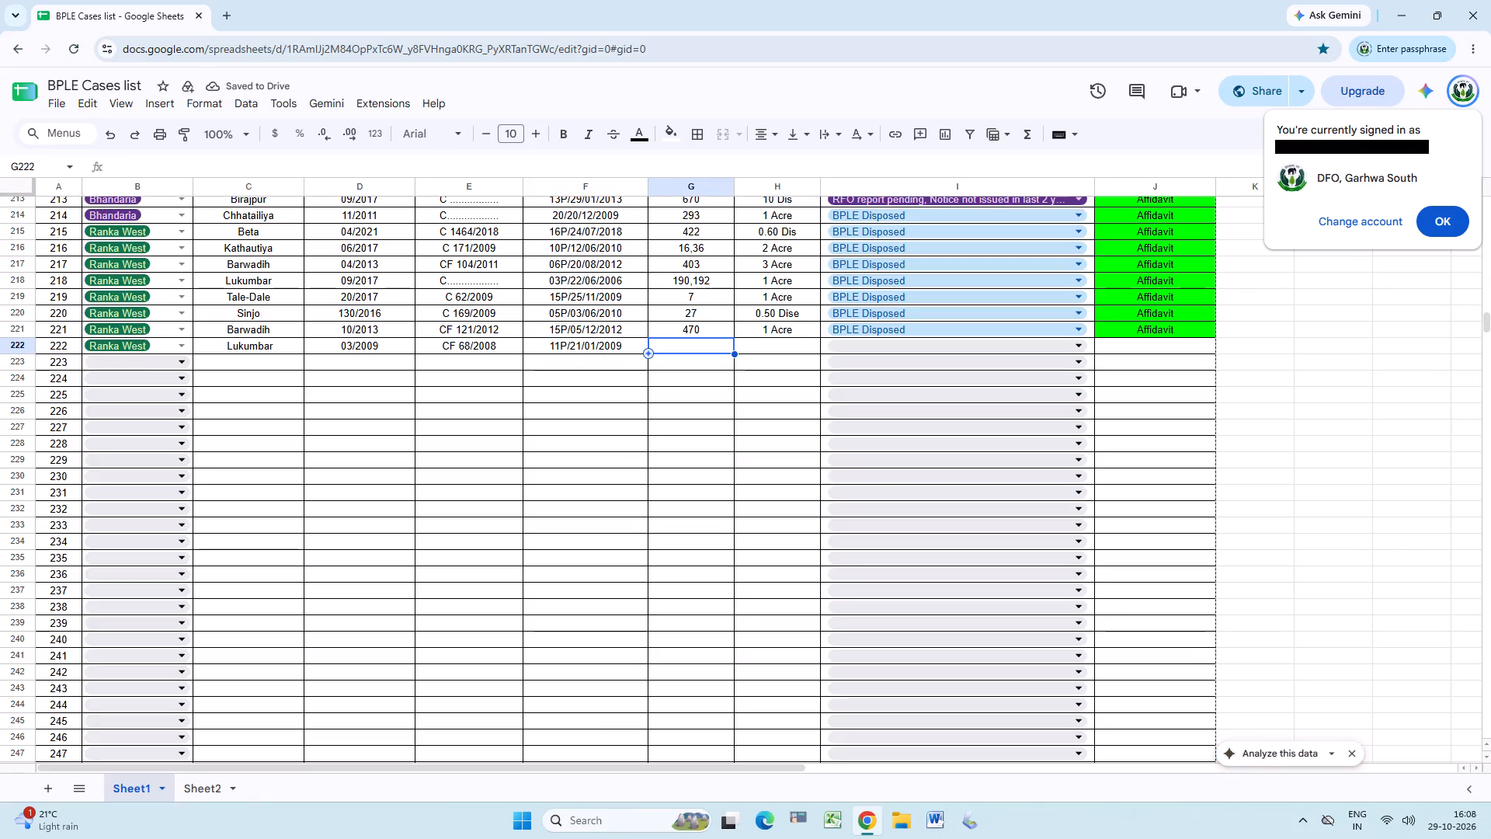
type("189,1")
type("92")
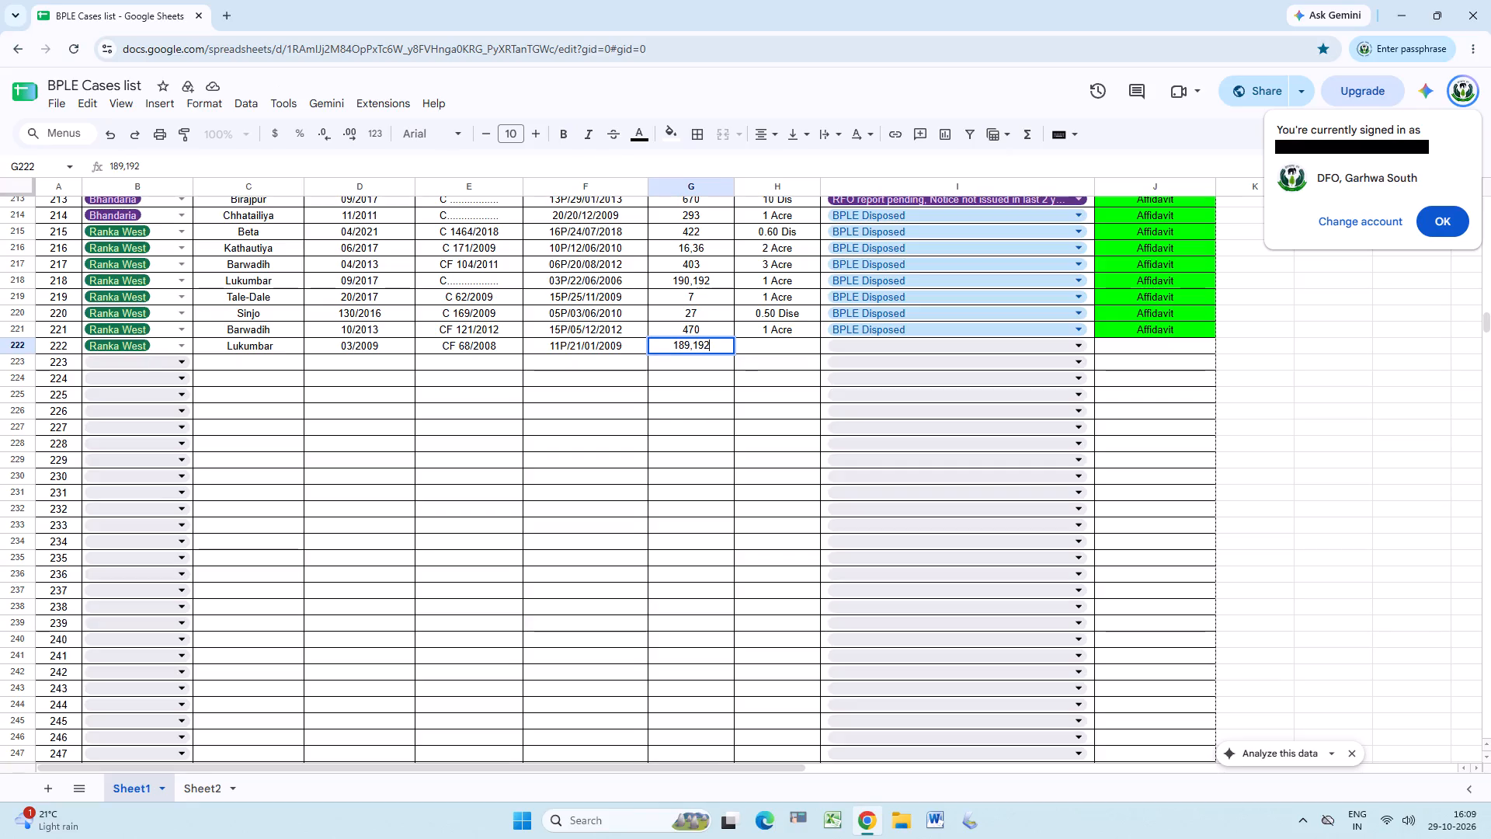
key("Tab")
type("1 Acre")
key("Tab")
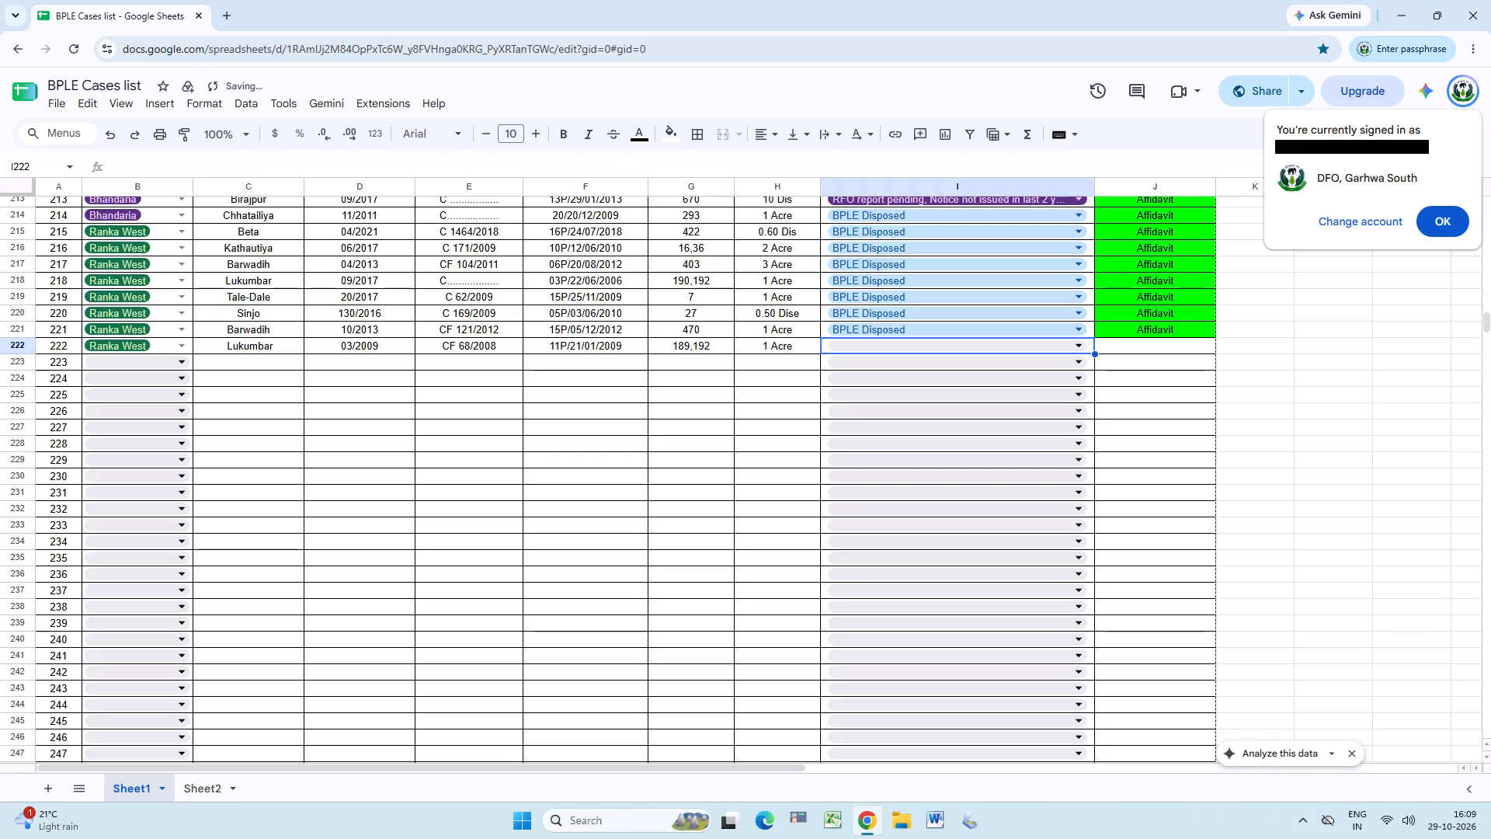
Fill BPLE Disposed and Affidavit down from row 221 into columns I and J of row 222, and save.
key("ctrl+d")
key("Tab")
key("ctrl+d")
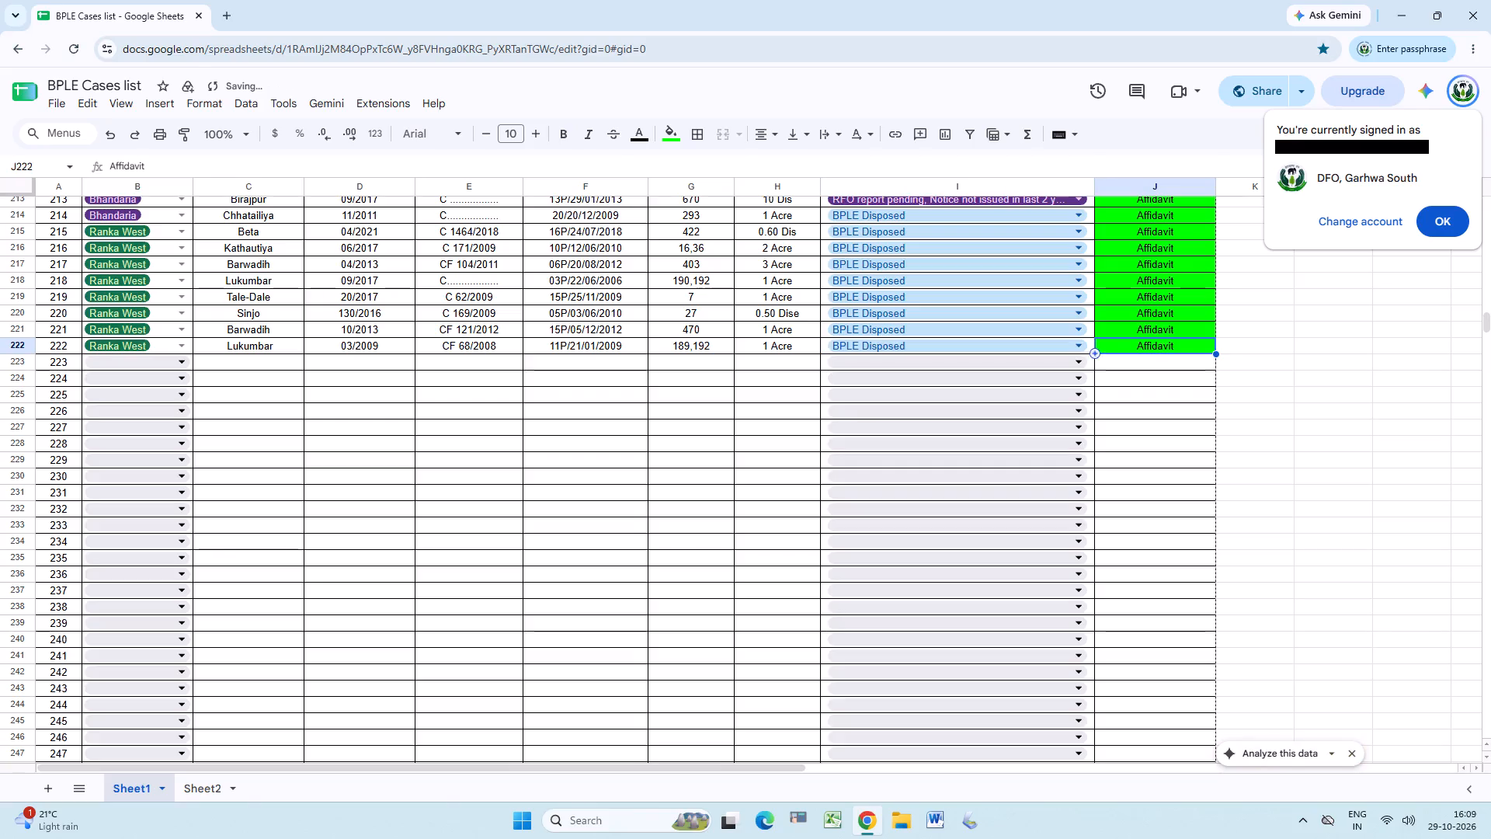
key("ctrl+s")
Start row 223 with Ranka West in column B, Chhatailiya in column C and 05/2011 in column D.
left_click(151, 363)
left_click(144, 433)
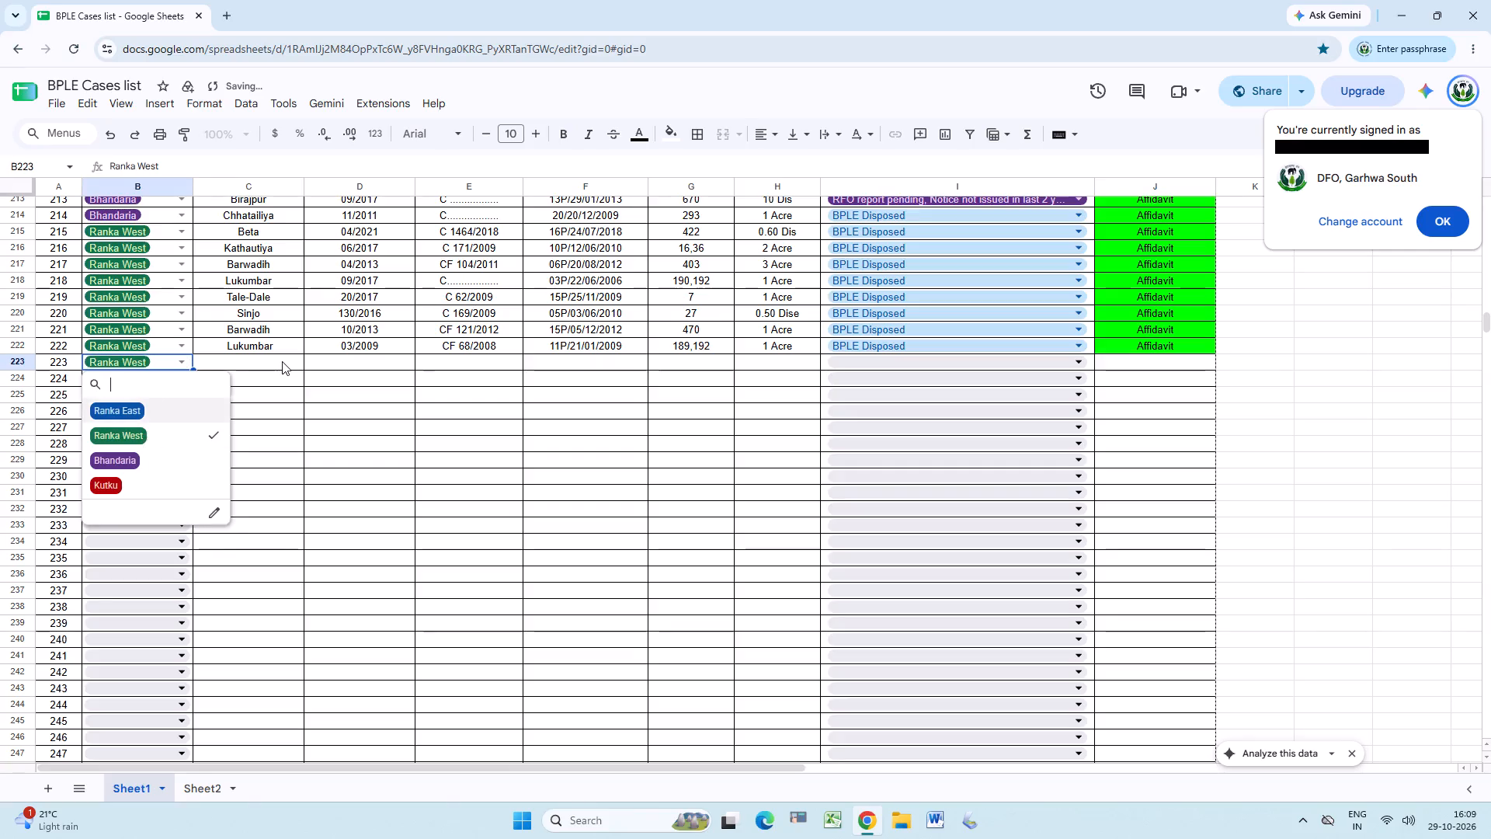
left_click(278, 362)
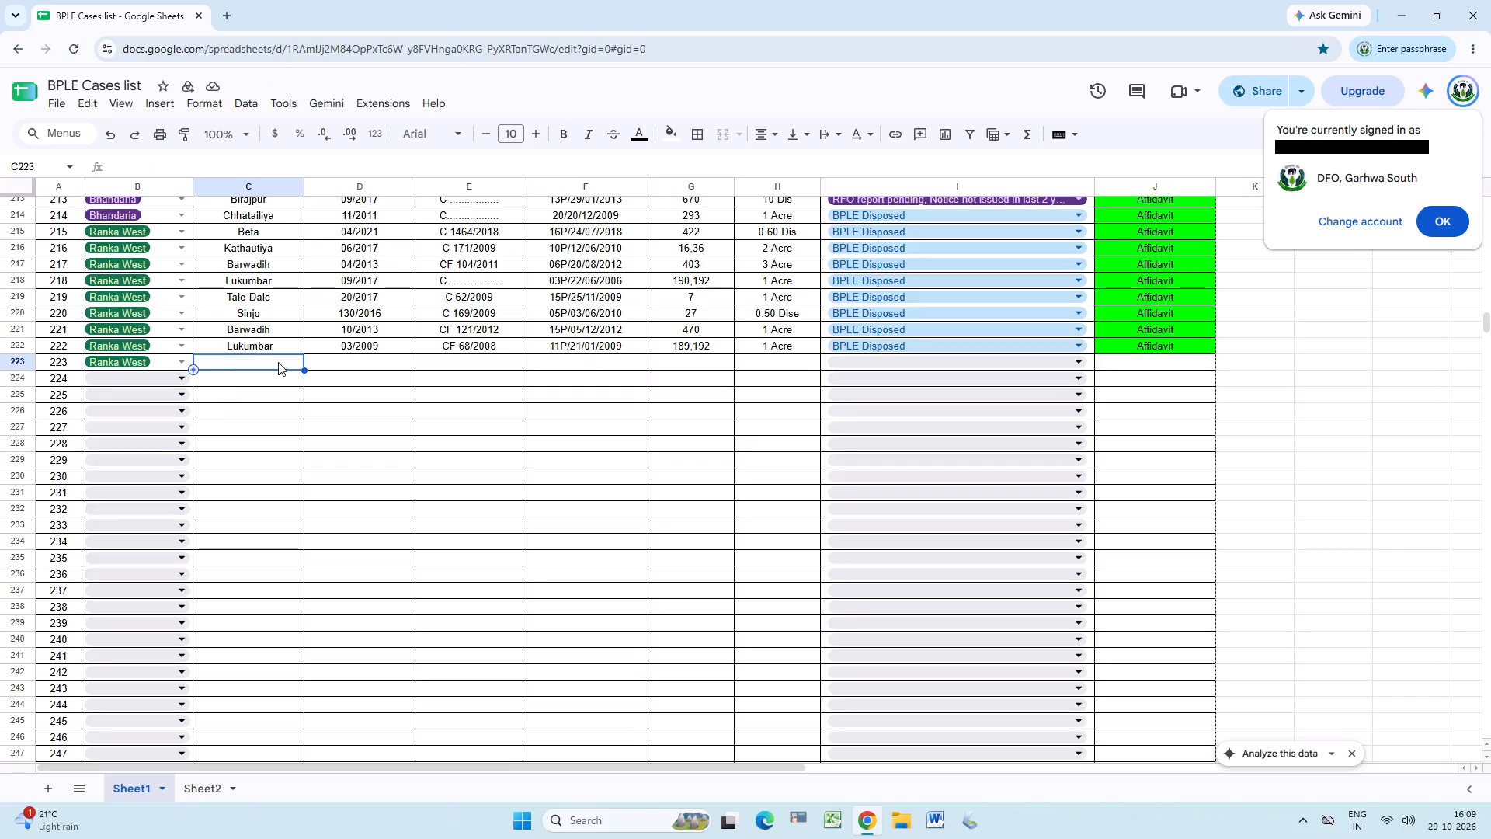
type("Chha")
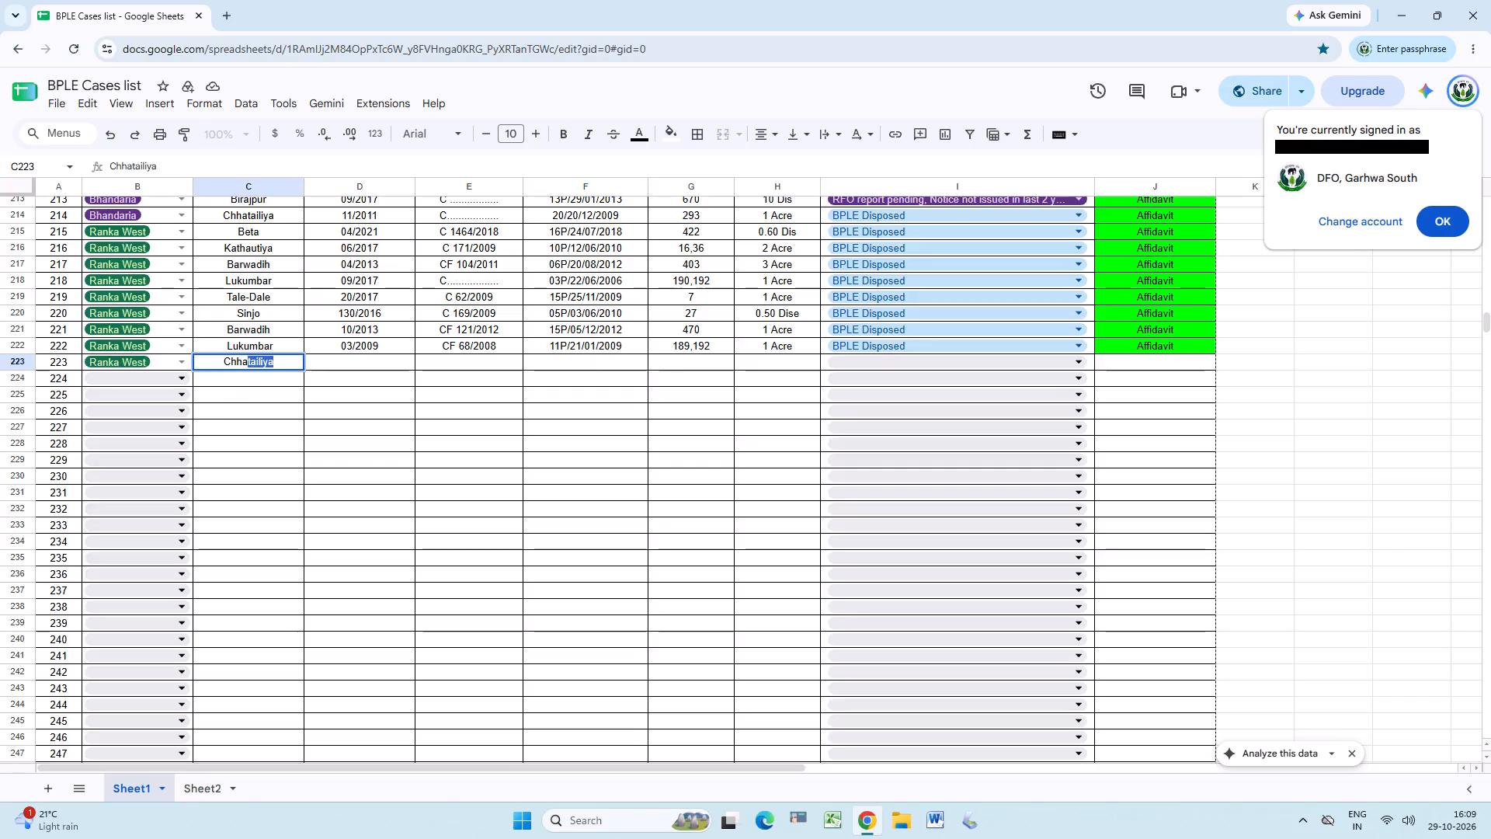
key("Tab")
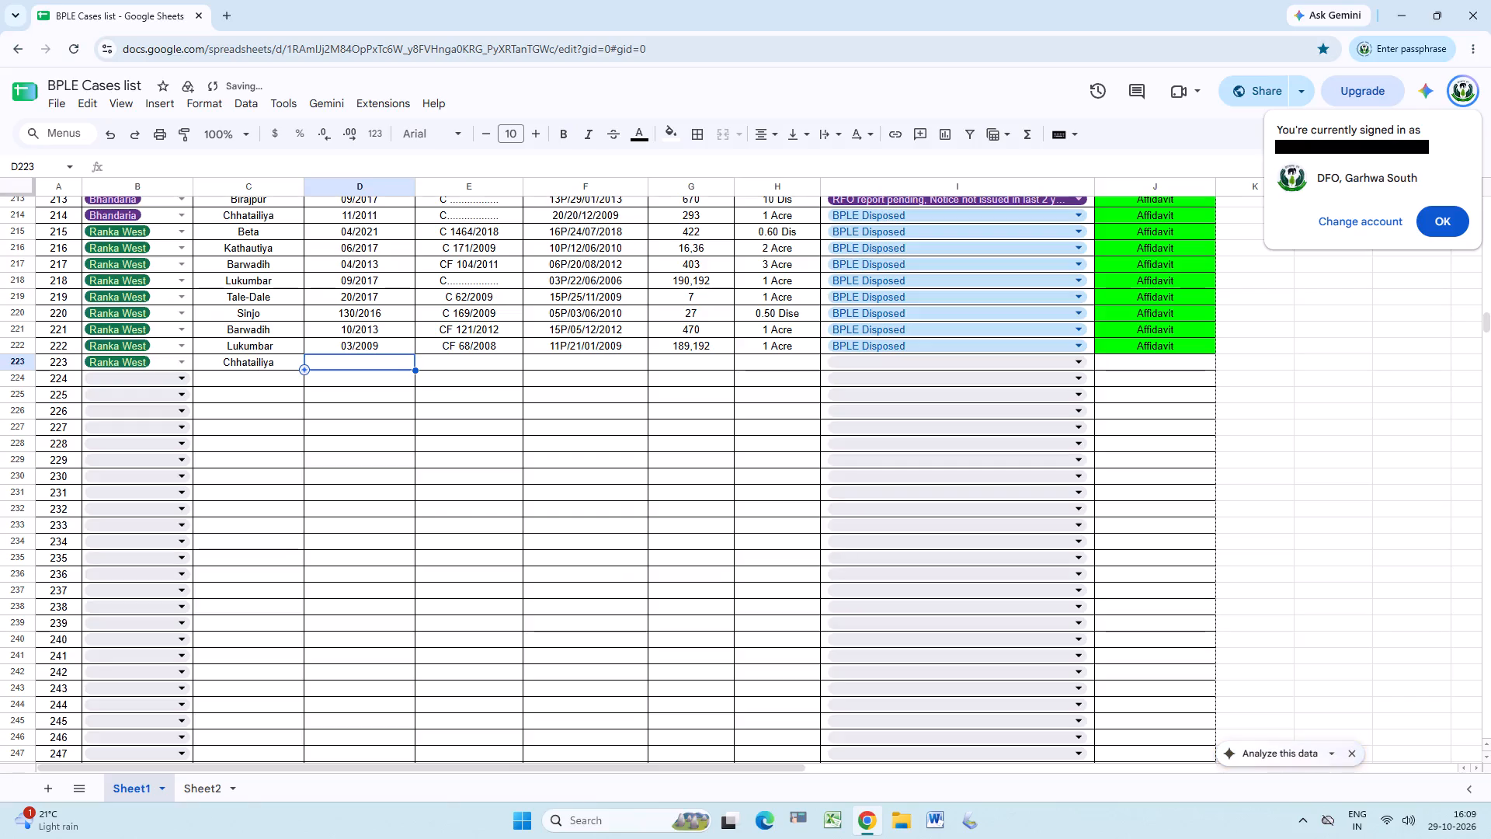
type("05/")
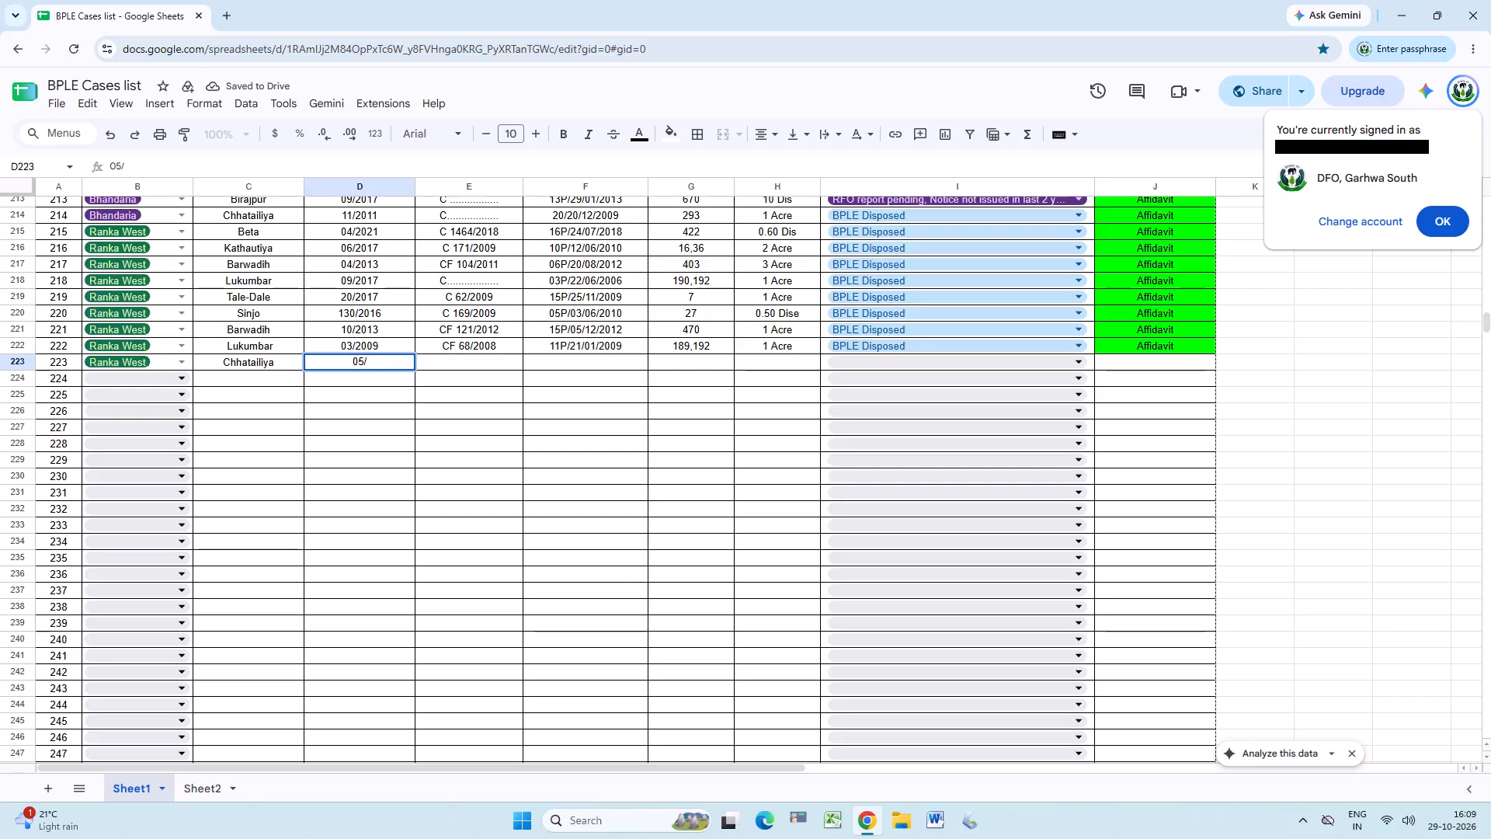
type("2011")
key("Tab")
Begin the column E entry of row 223 with C.
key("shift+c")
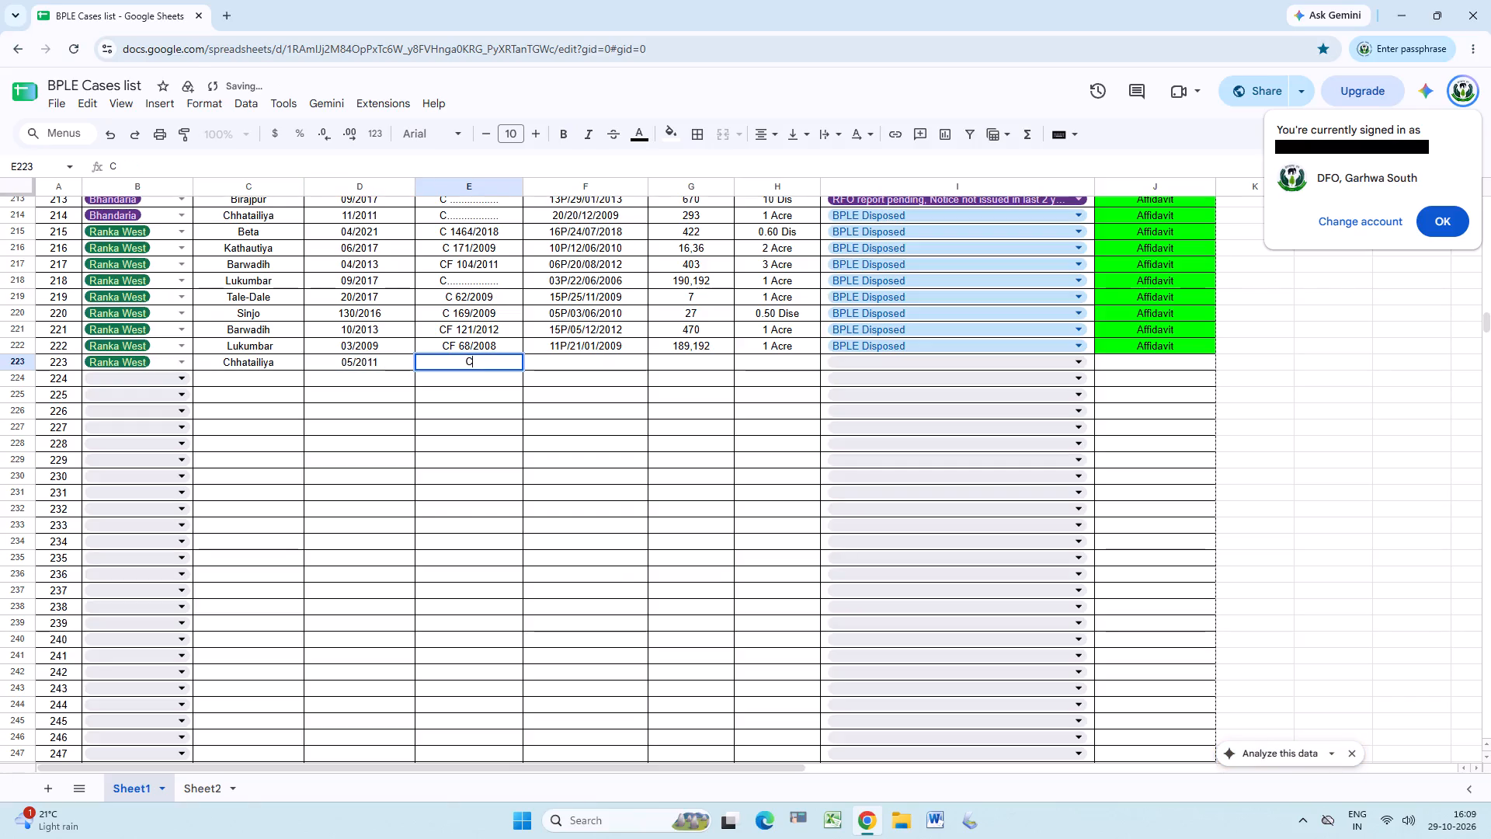
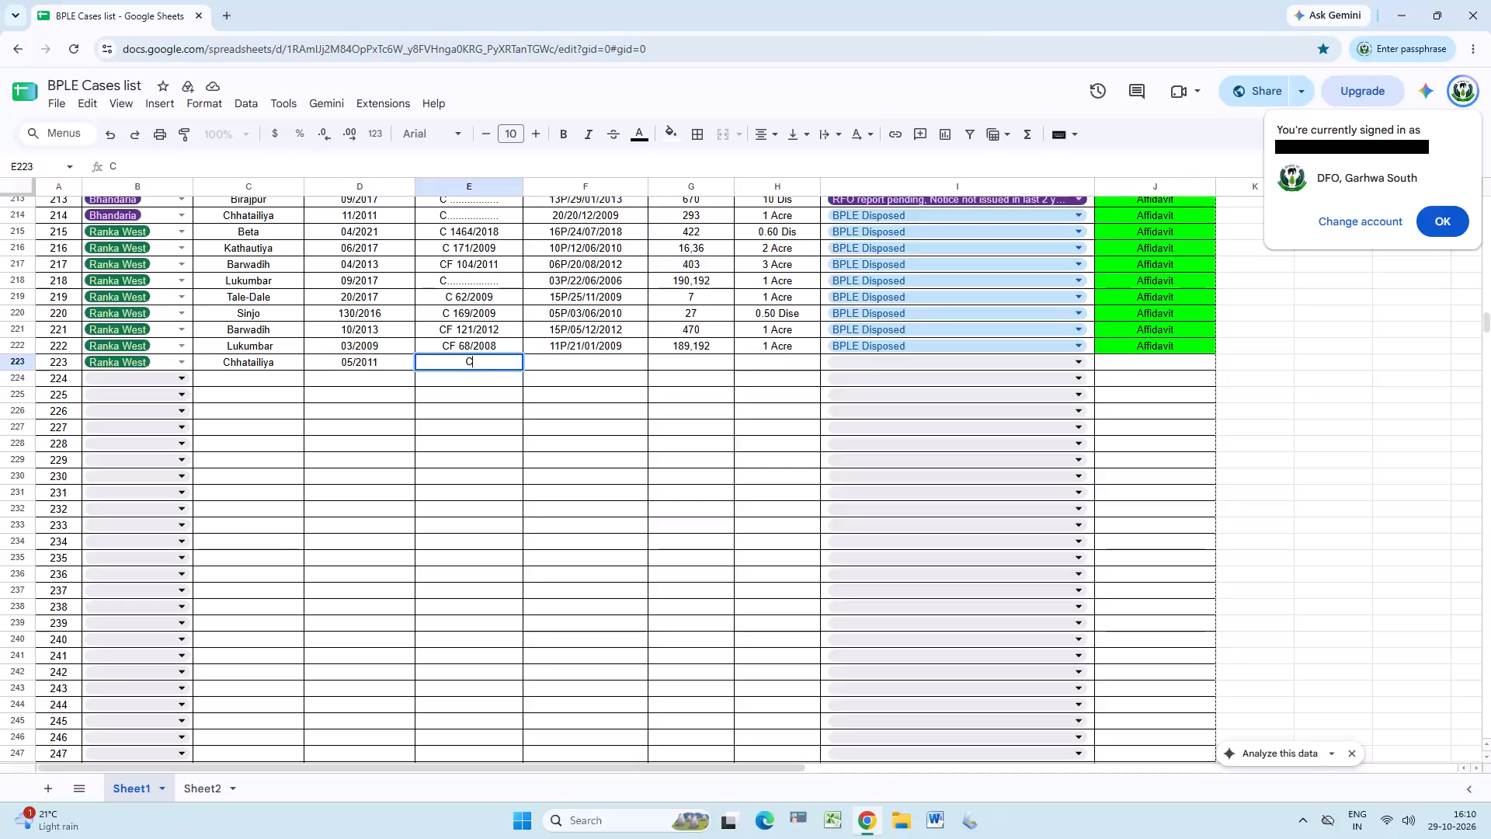
Complete the column E entry of row 223 as CF 78/2009 and enter 24P/20/12/2009 in column F.
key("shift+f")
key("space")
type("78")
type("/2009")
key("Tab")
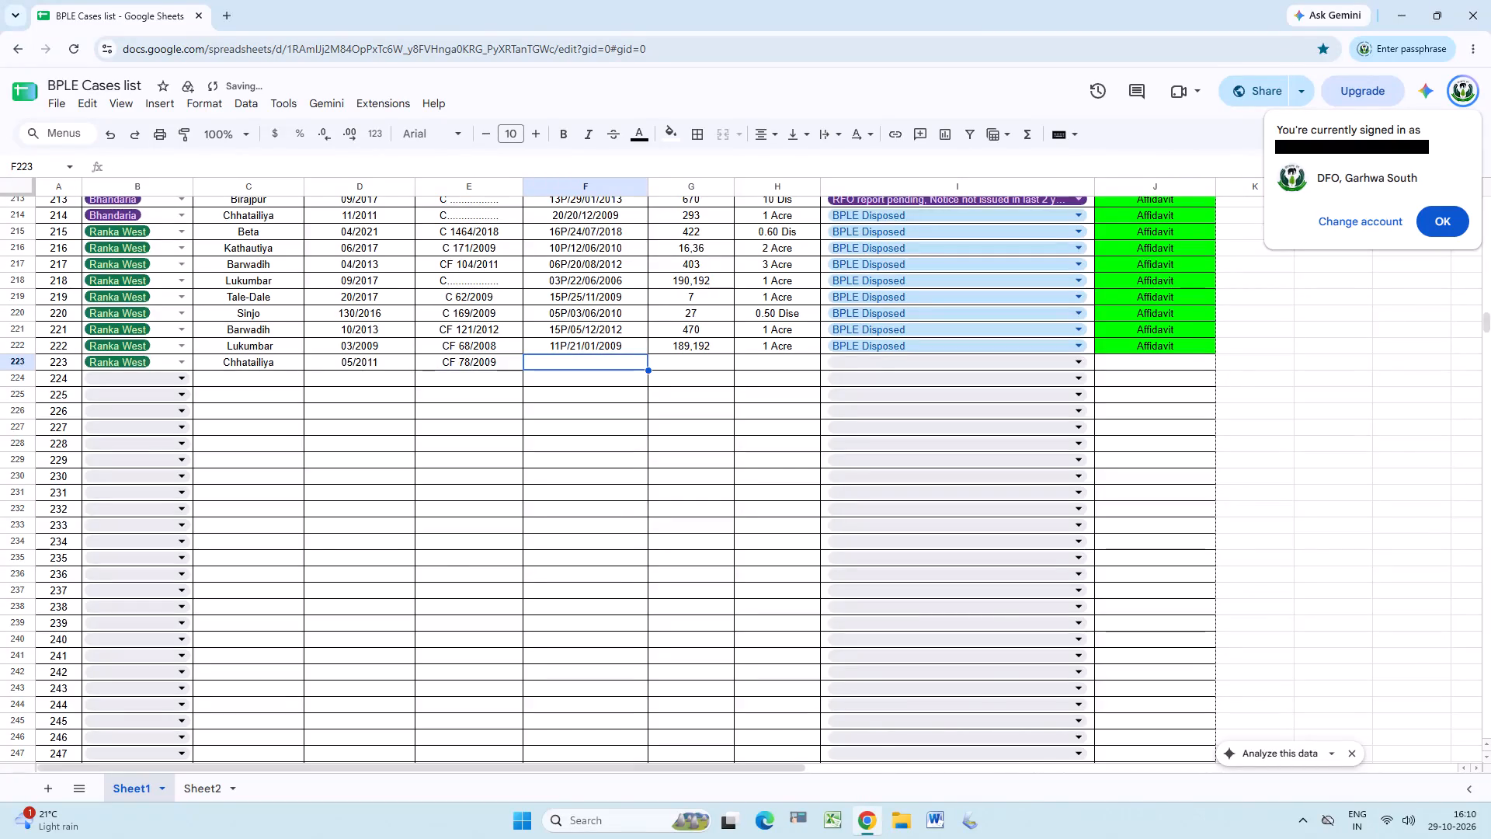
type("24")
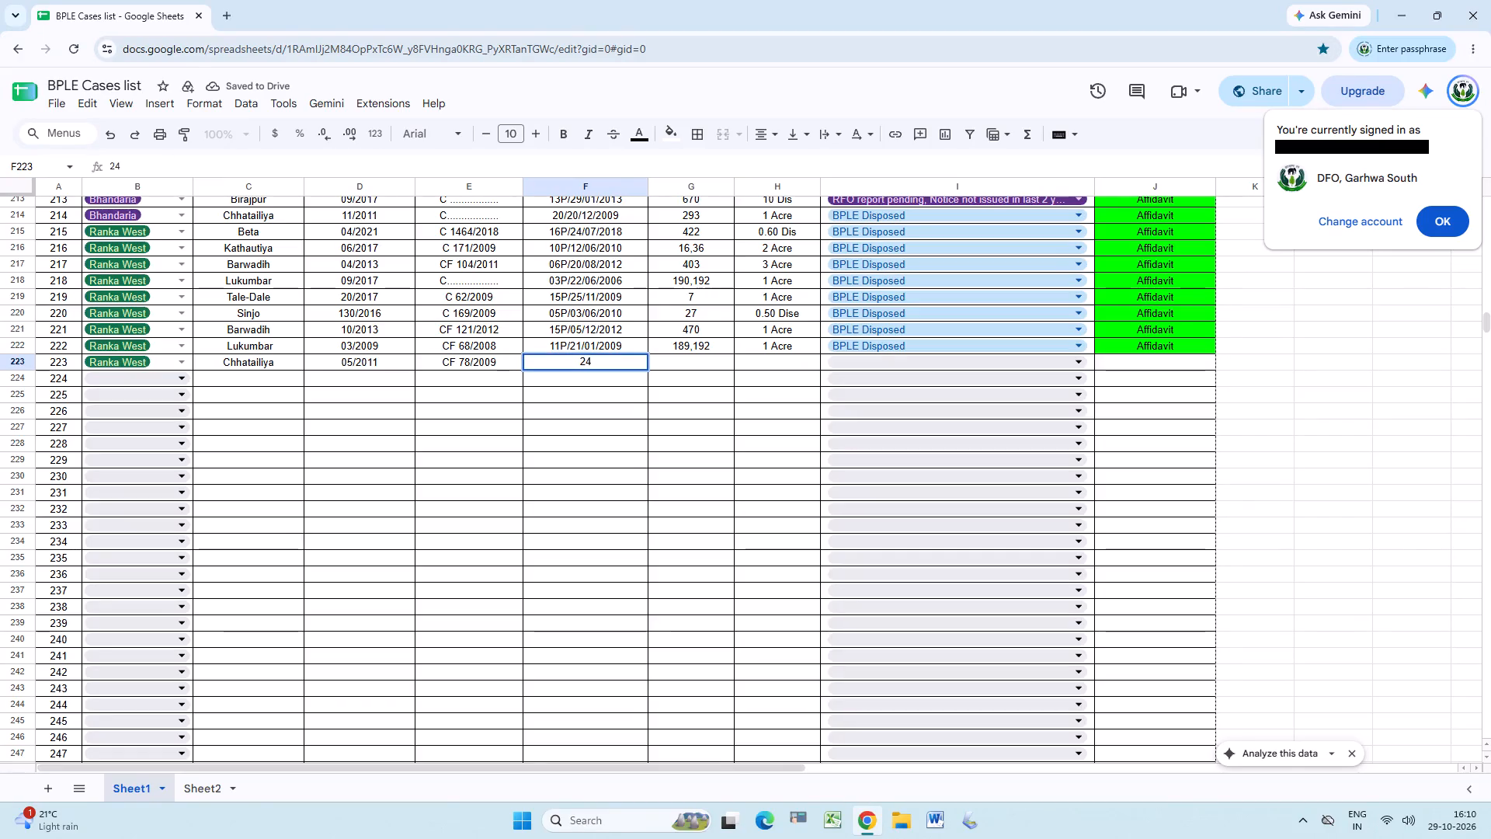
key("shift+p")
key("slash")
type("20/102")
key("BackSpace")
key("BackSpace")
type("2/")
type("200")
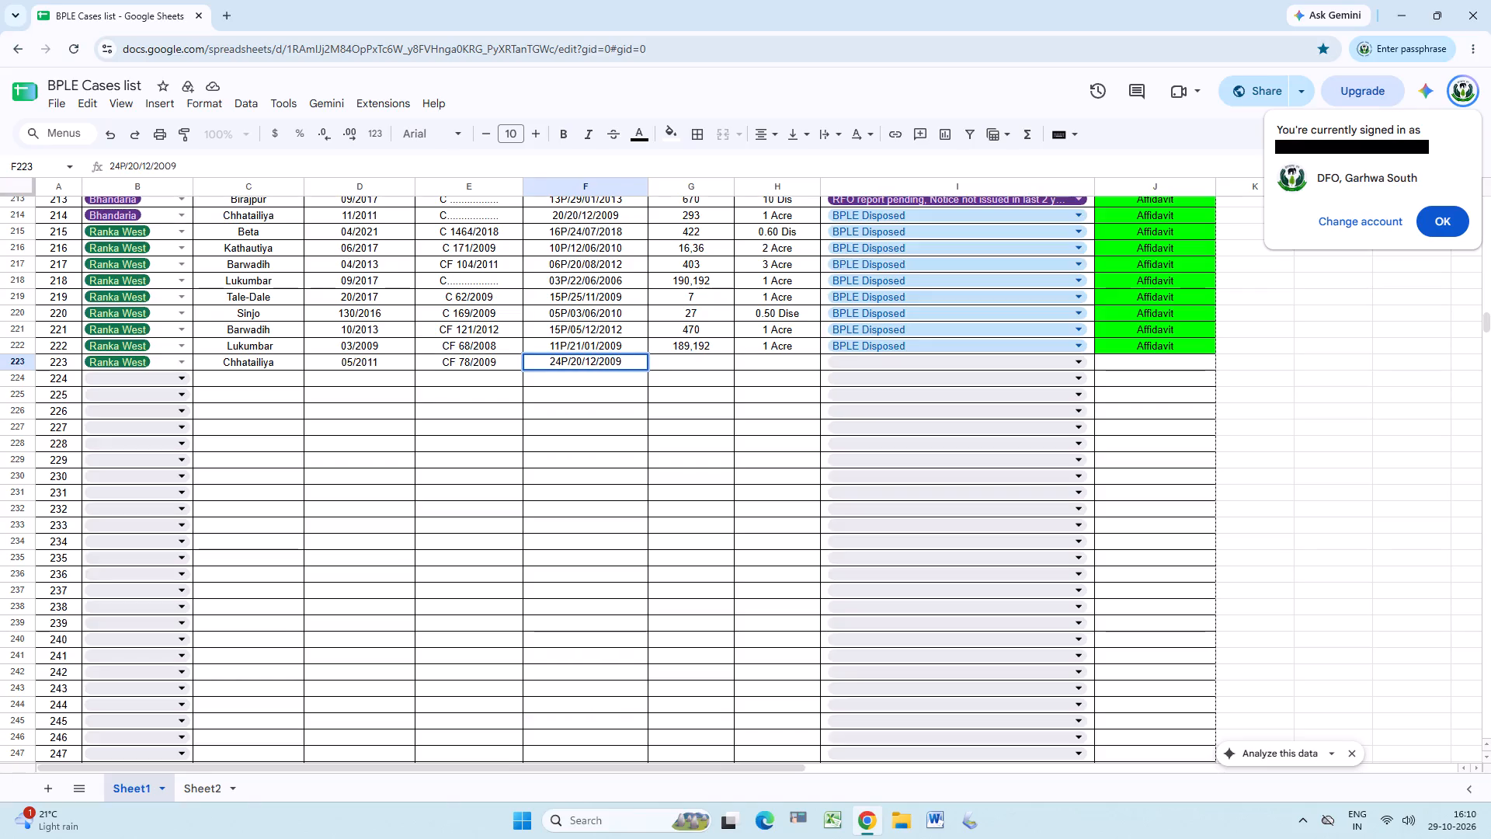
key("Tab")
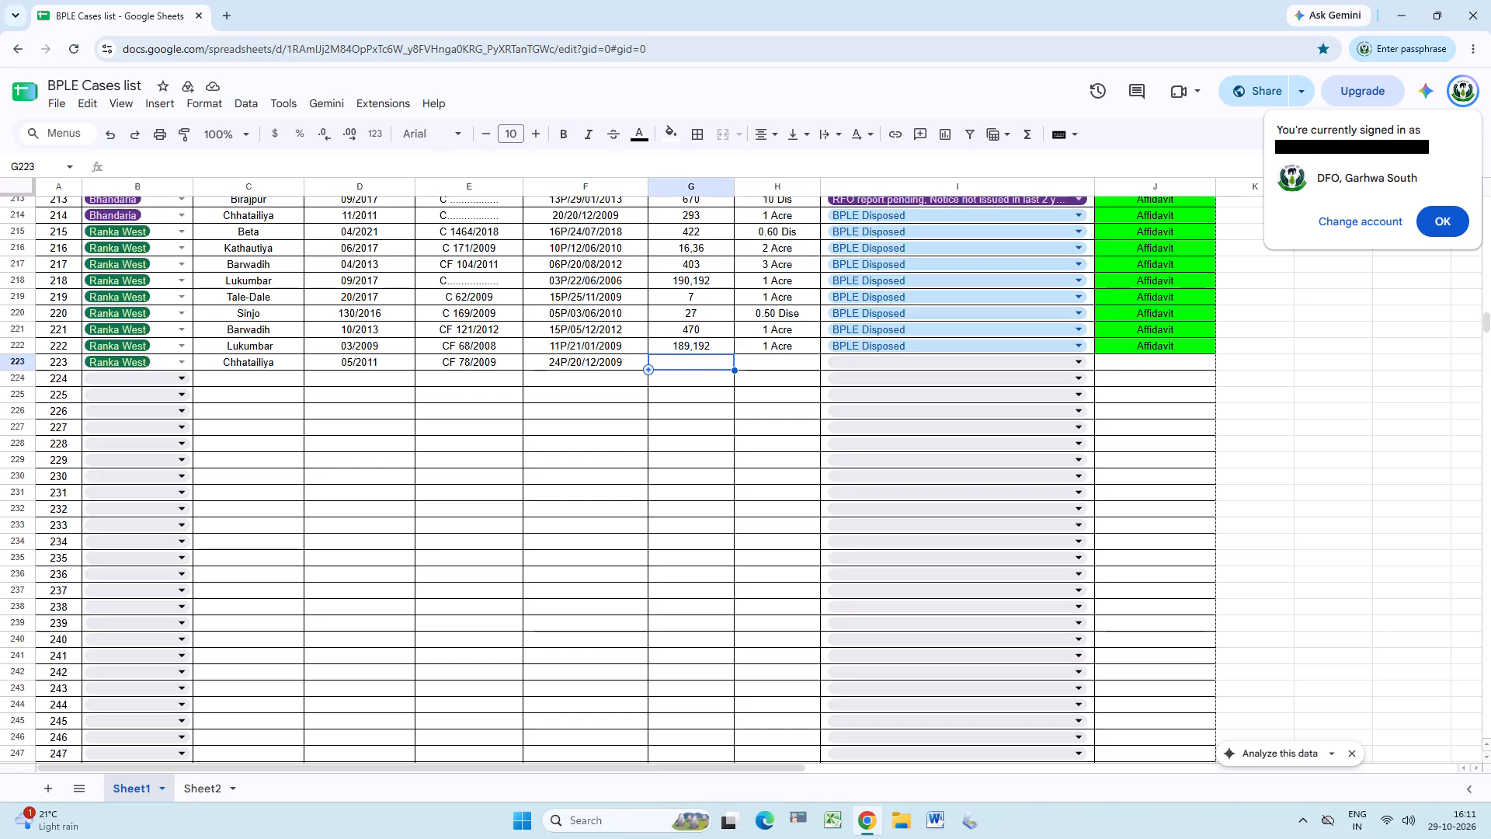
Enter 297 in column G and 2.50 Acre in column H of row 223.
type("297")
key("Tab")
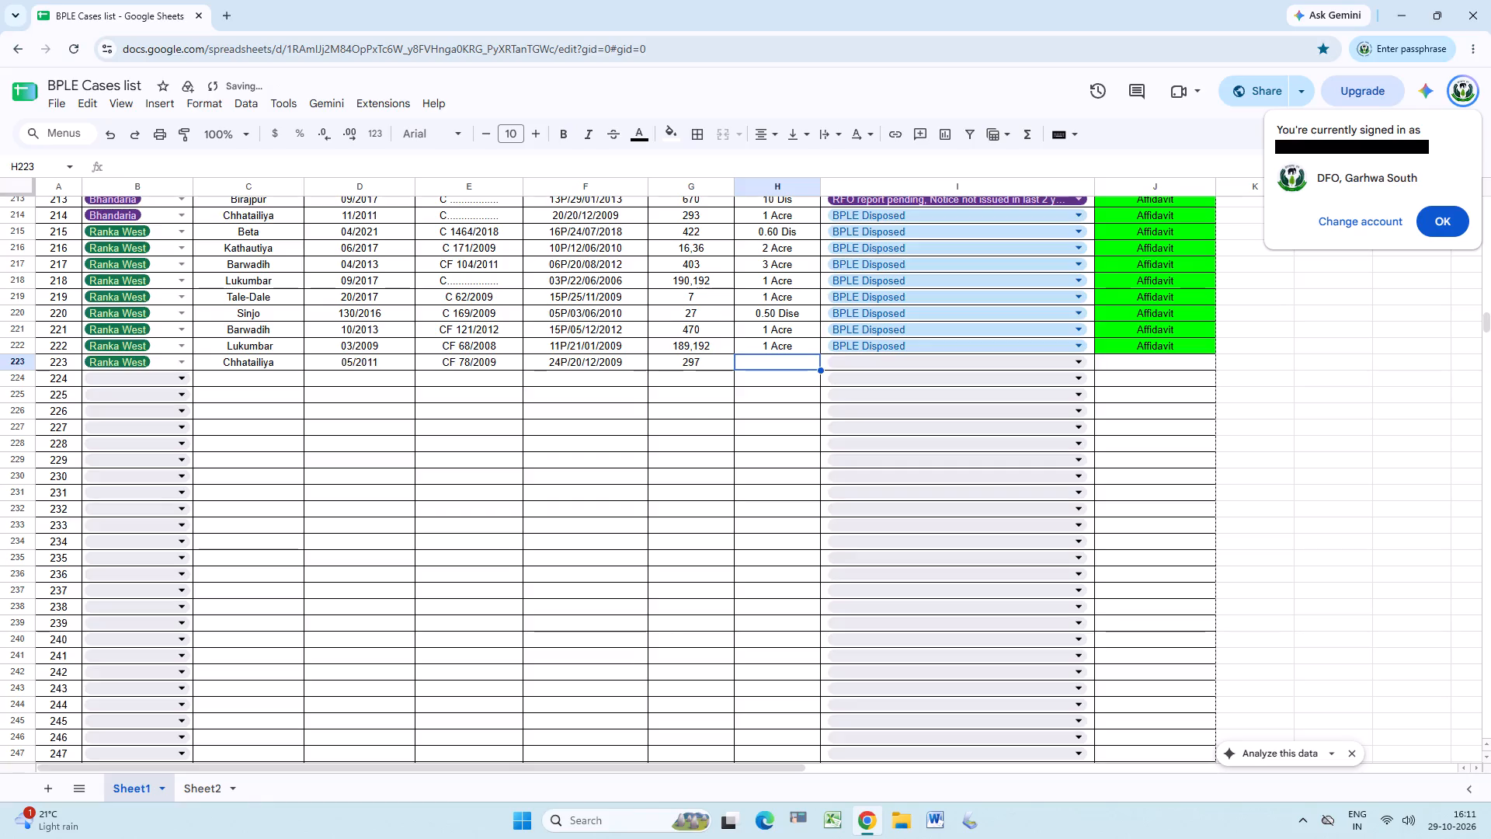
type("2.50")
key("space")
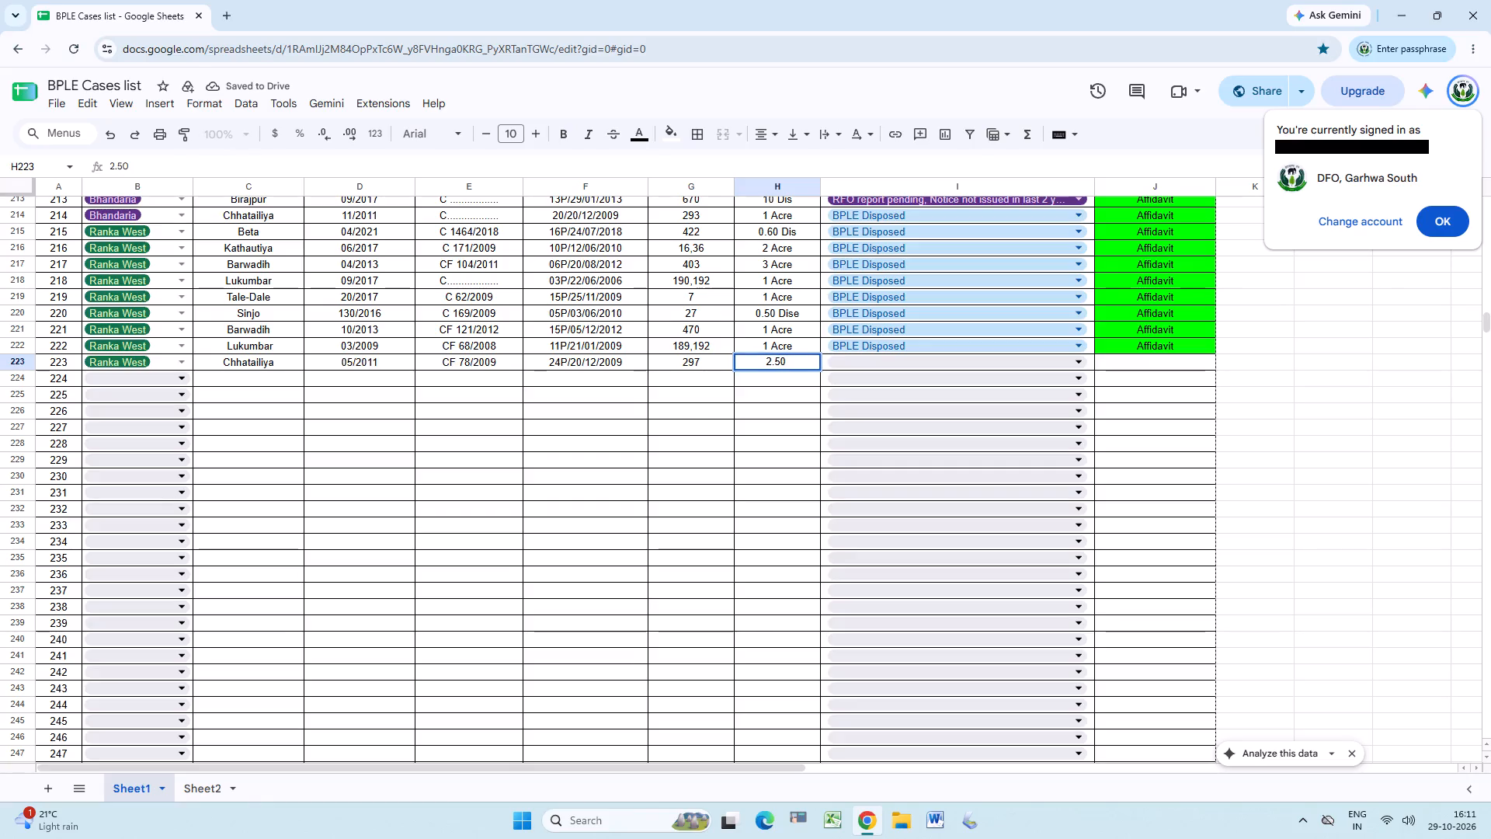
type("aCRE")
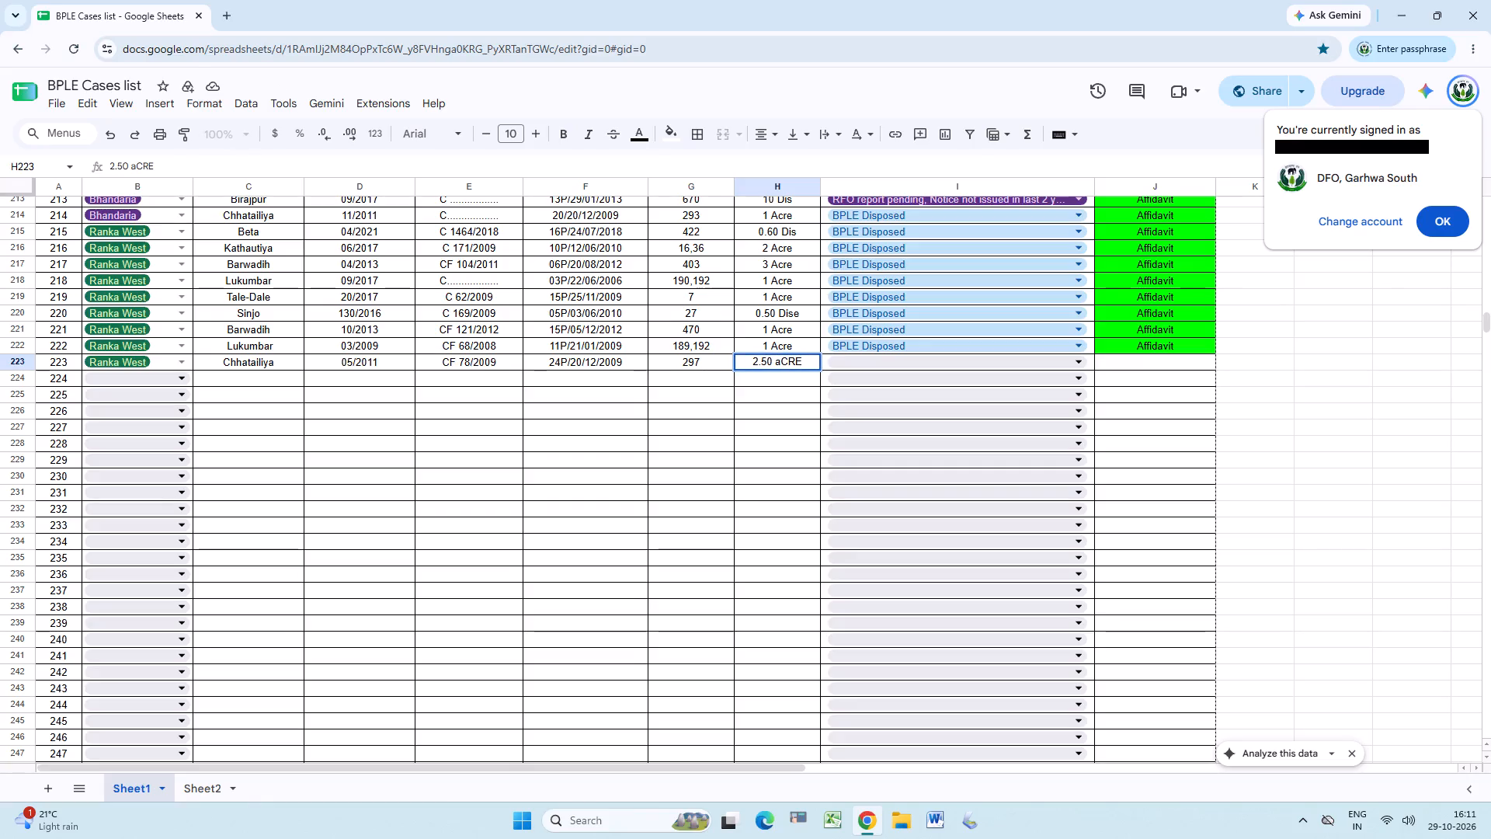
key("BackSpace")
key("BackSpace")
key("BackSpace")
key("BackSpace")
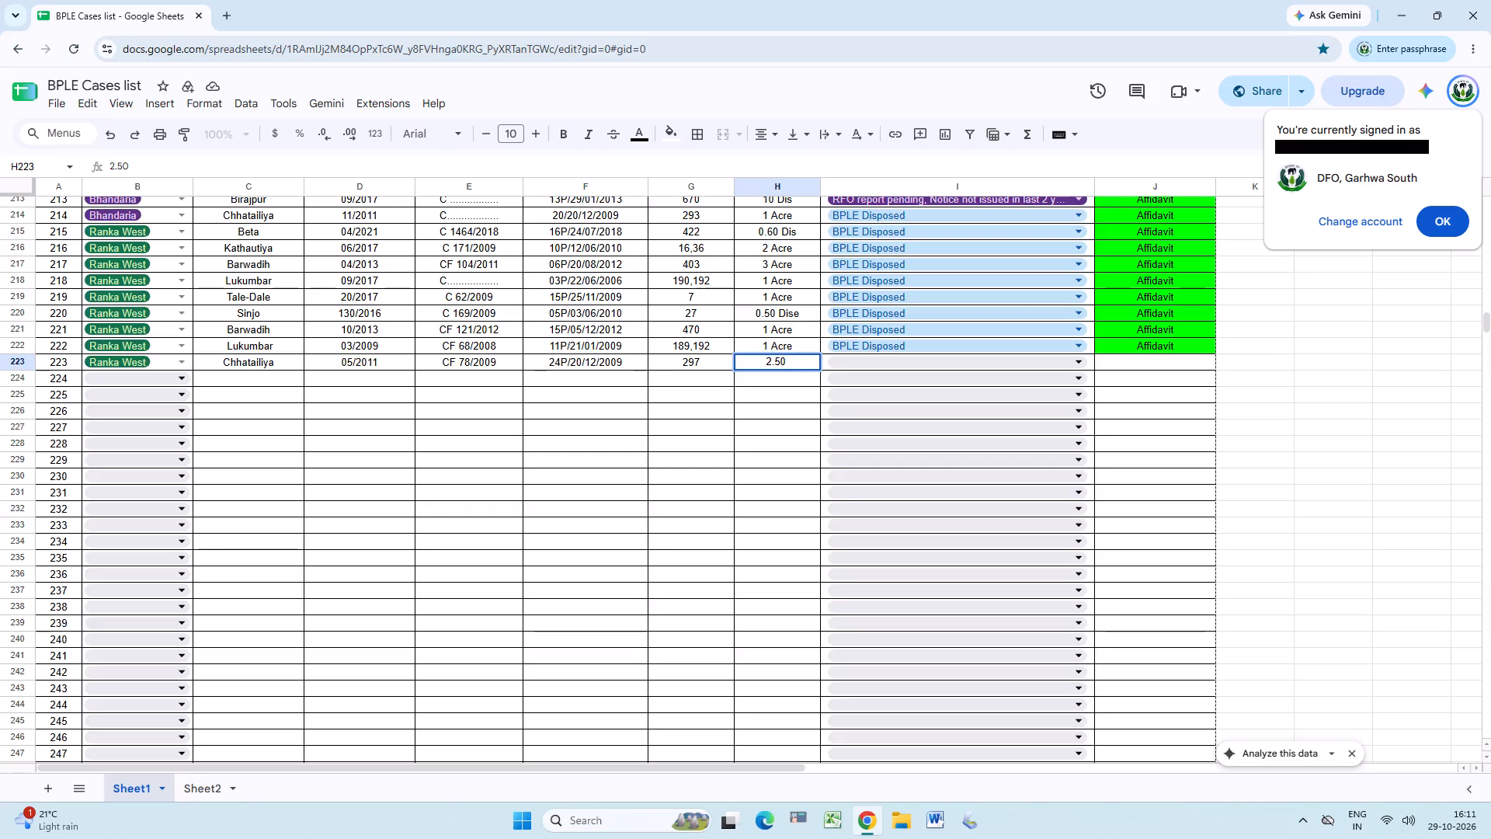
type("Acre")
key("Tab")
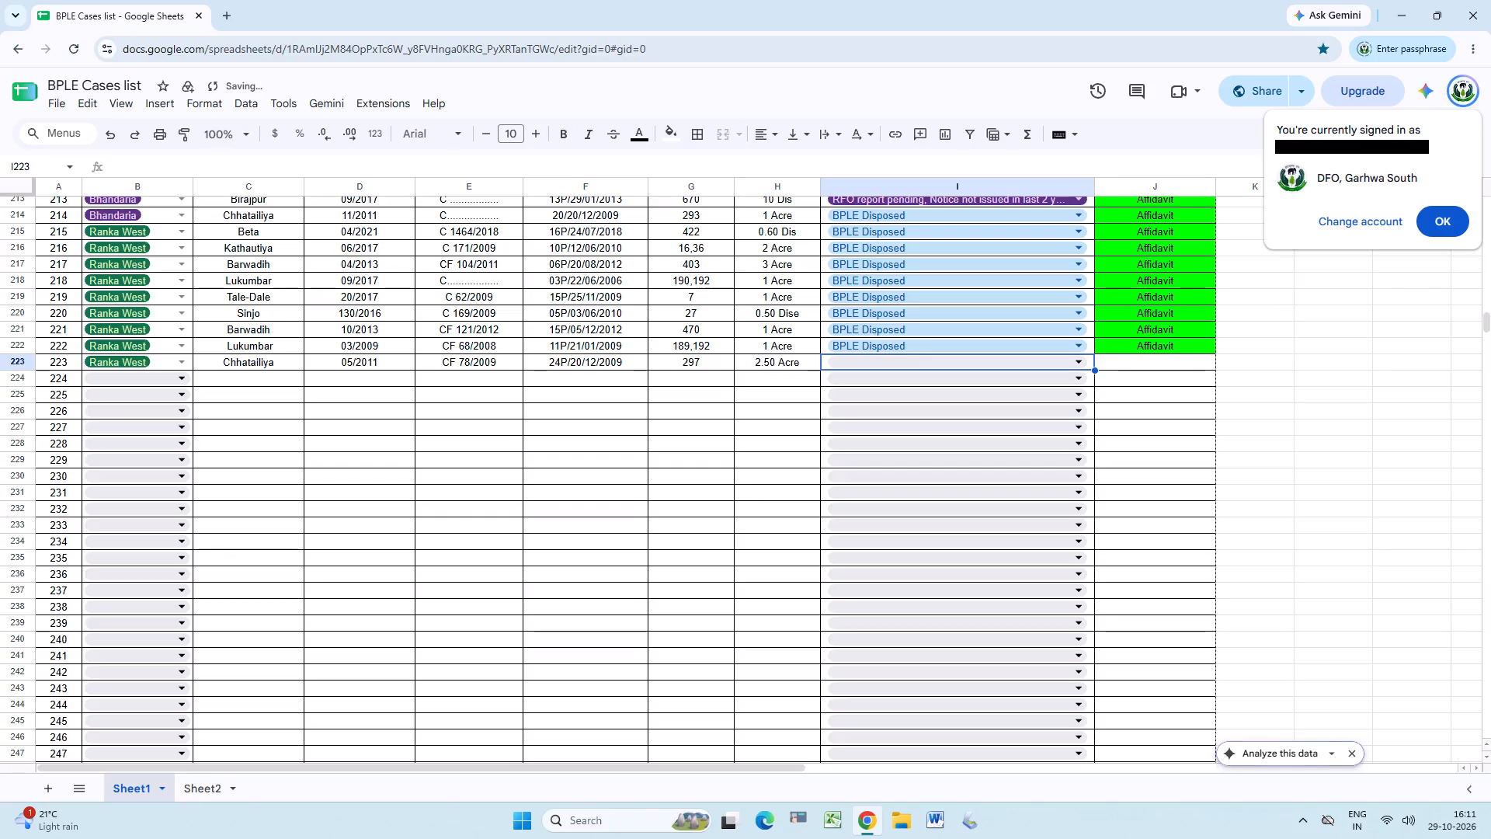
Fill BPLE Disposed and Affidavit down from row 222 into columns I and J of row 223, and save.
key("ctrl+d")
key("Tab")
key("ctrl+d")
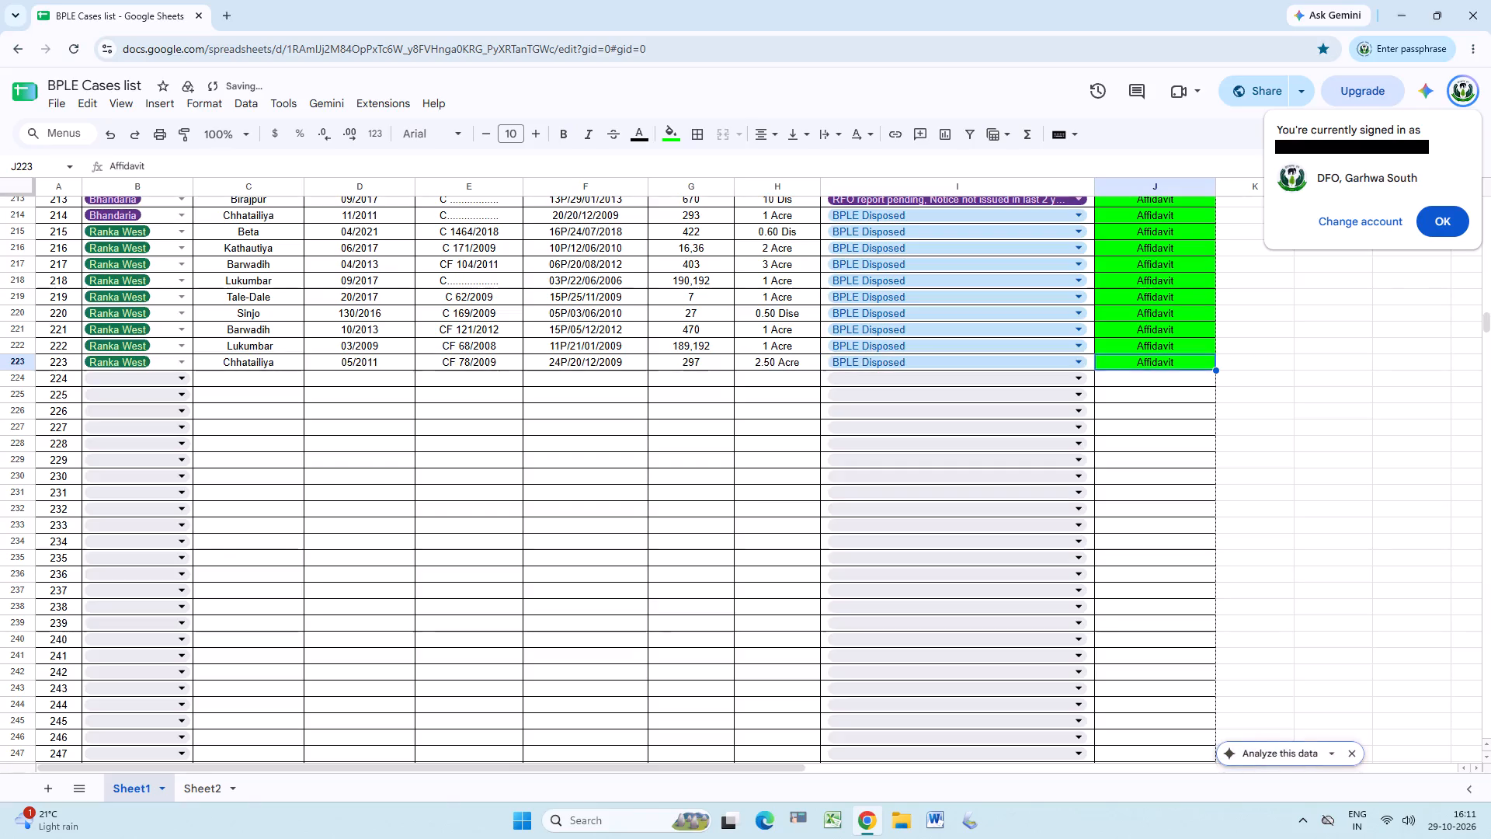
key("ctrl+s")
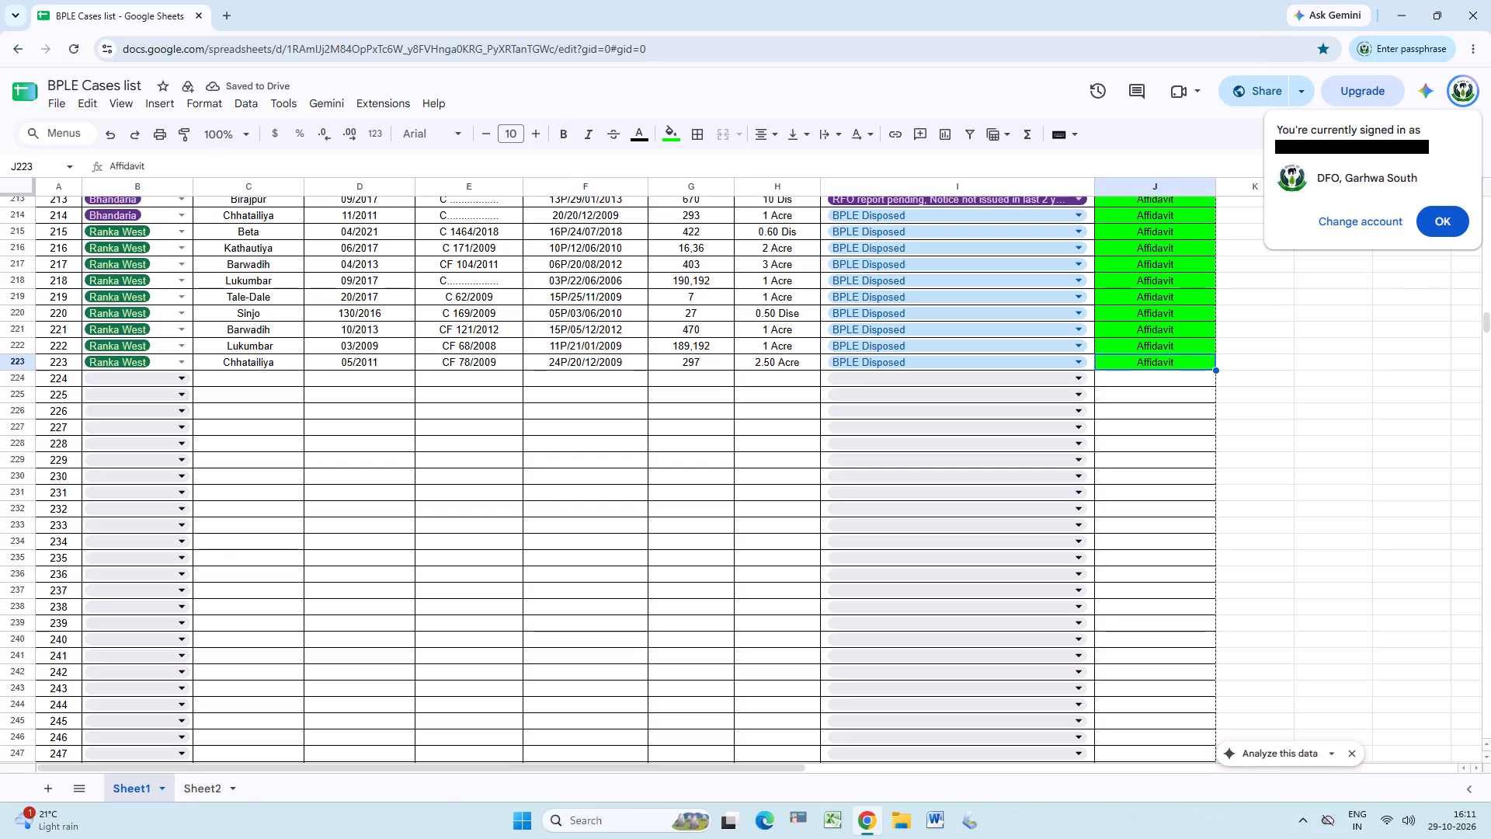
Dismiss the signed-in account notice.
left_click(1253, 107)
left_click(1452, 209)
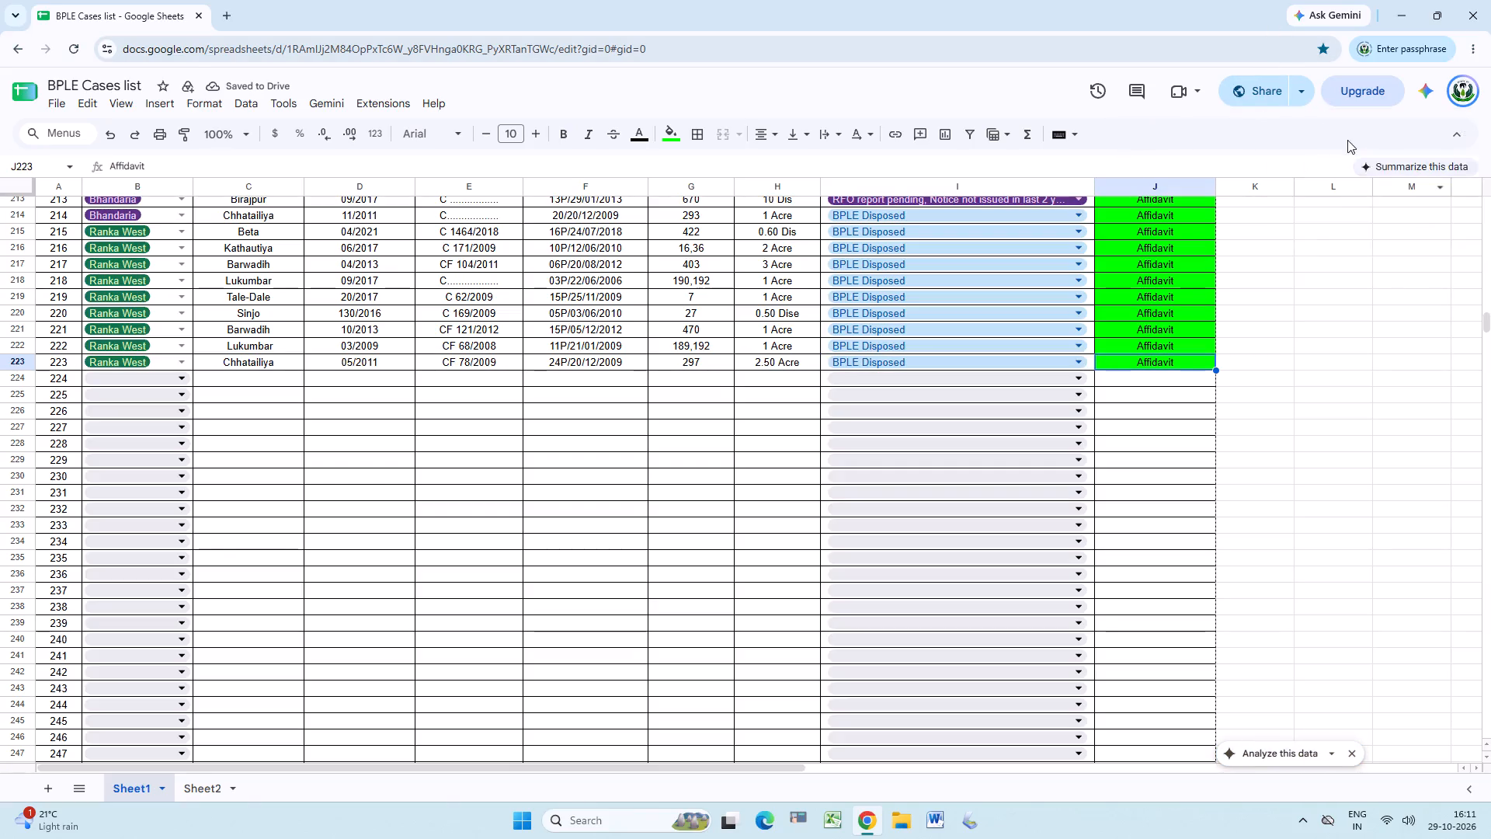
left_click(1271, 87)
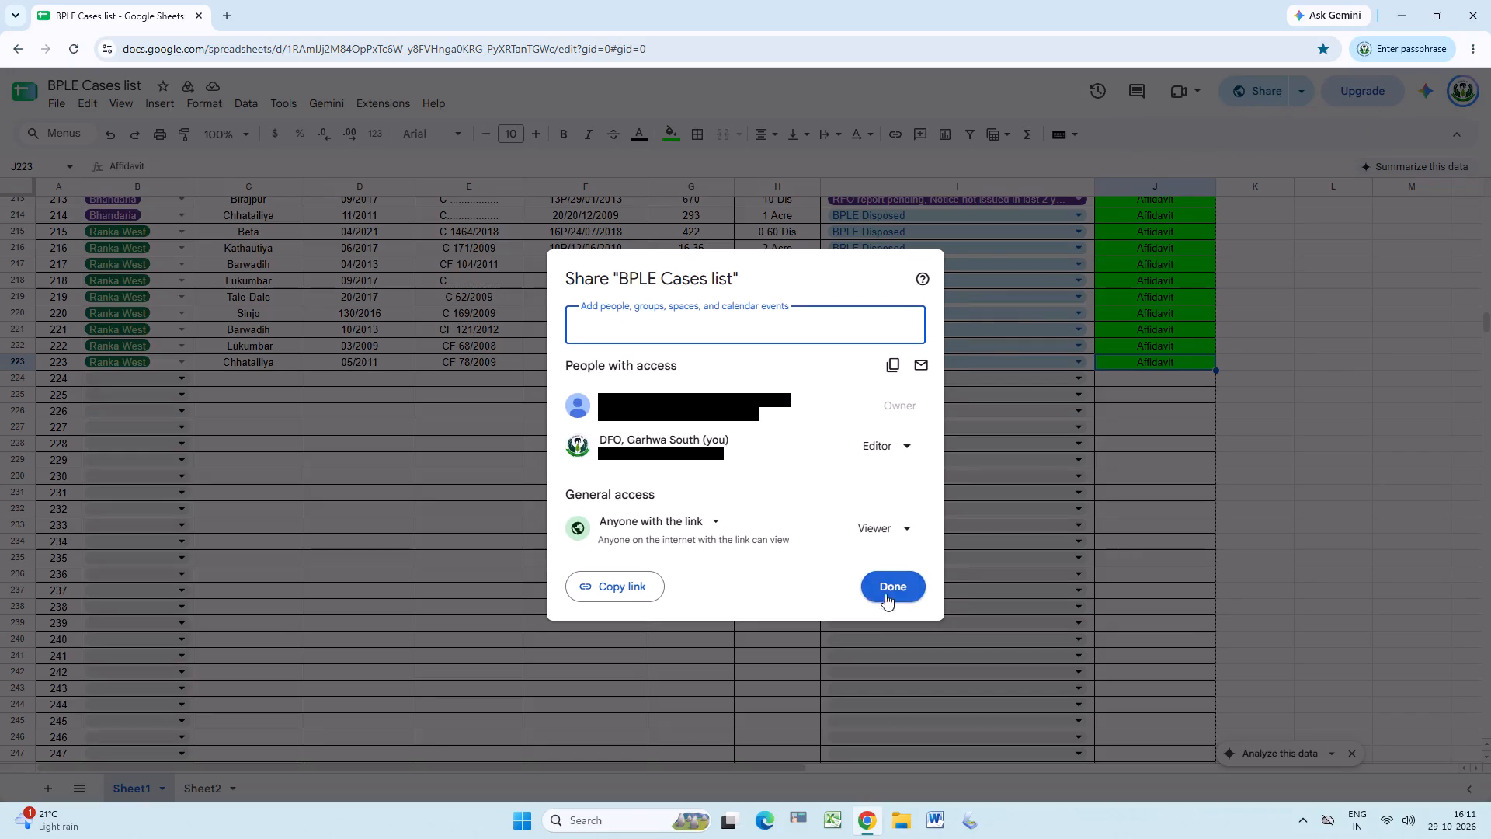
left_click(892, 580)
Start row 224 with Ranka West in column B, Chapkali in column C and 117/2016 in column D.
left_click(149, 381)
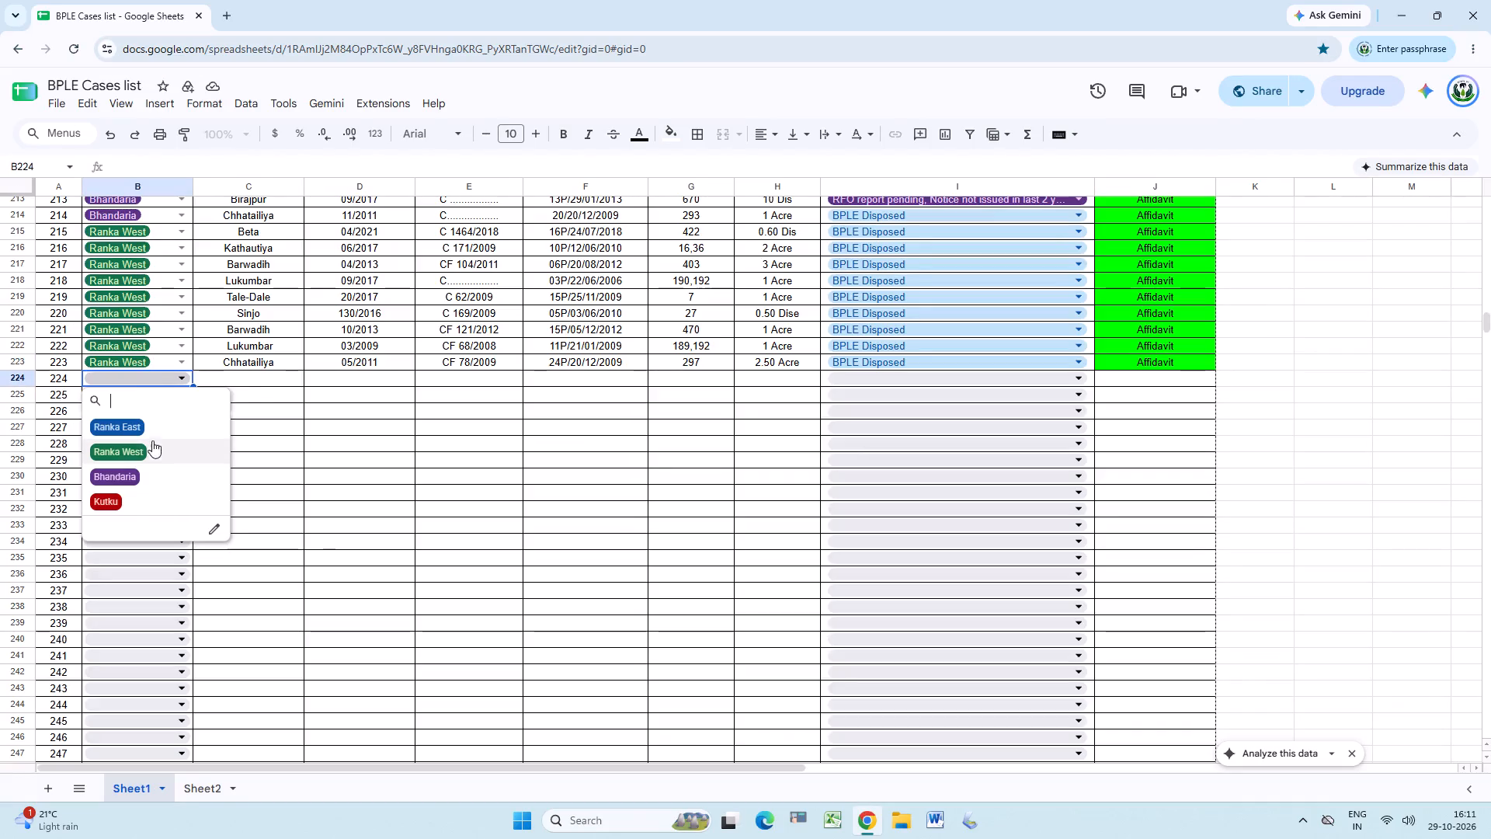
left_click(150, 447)
key("Tab")
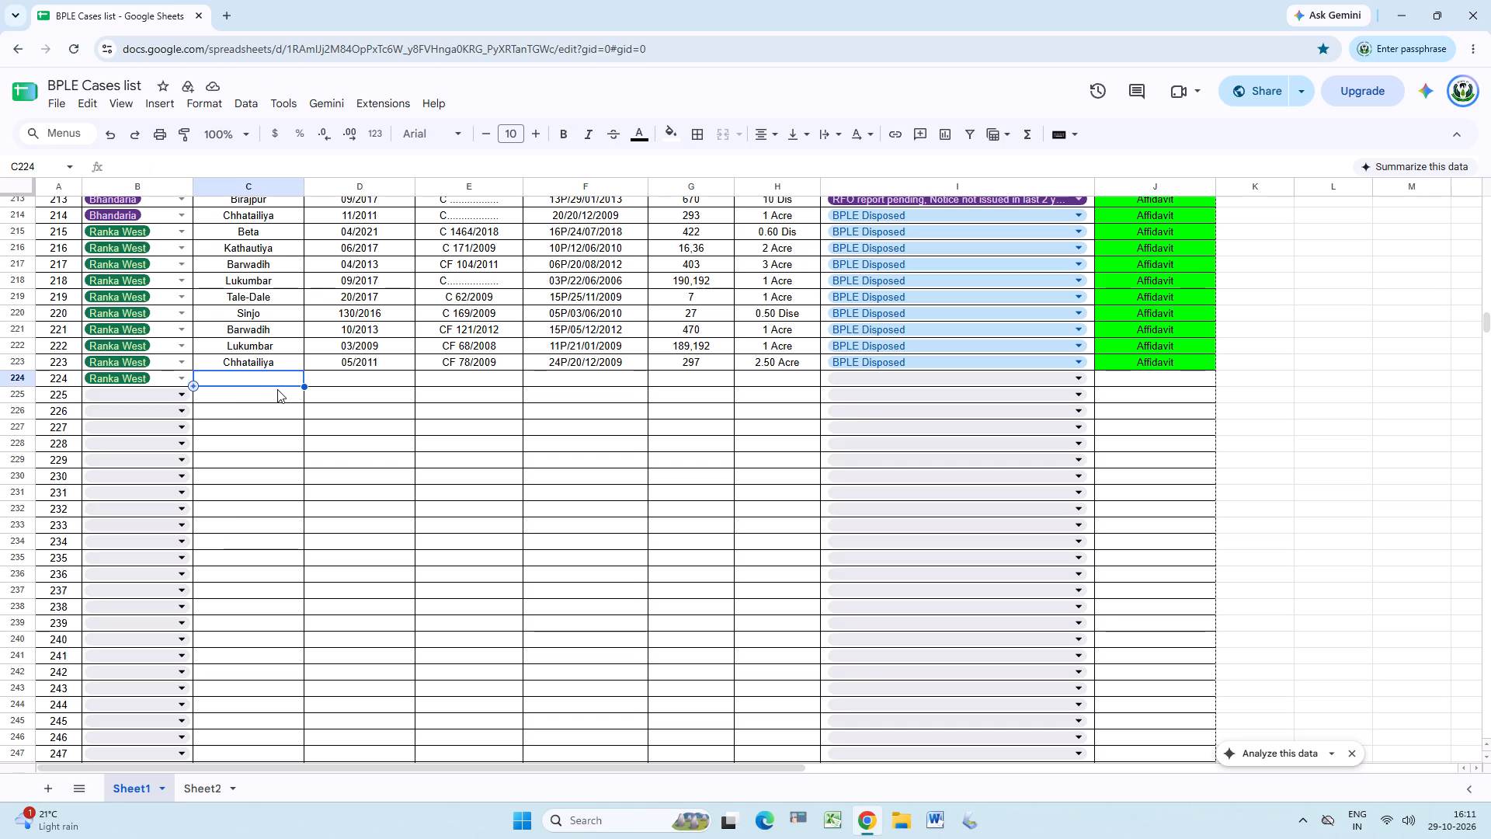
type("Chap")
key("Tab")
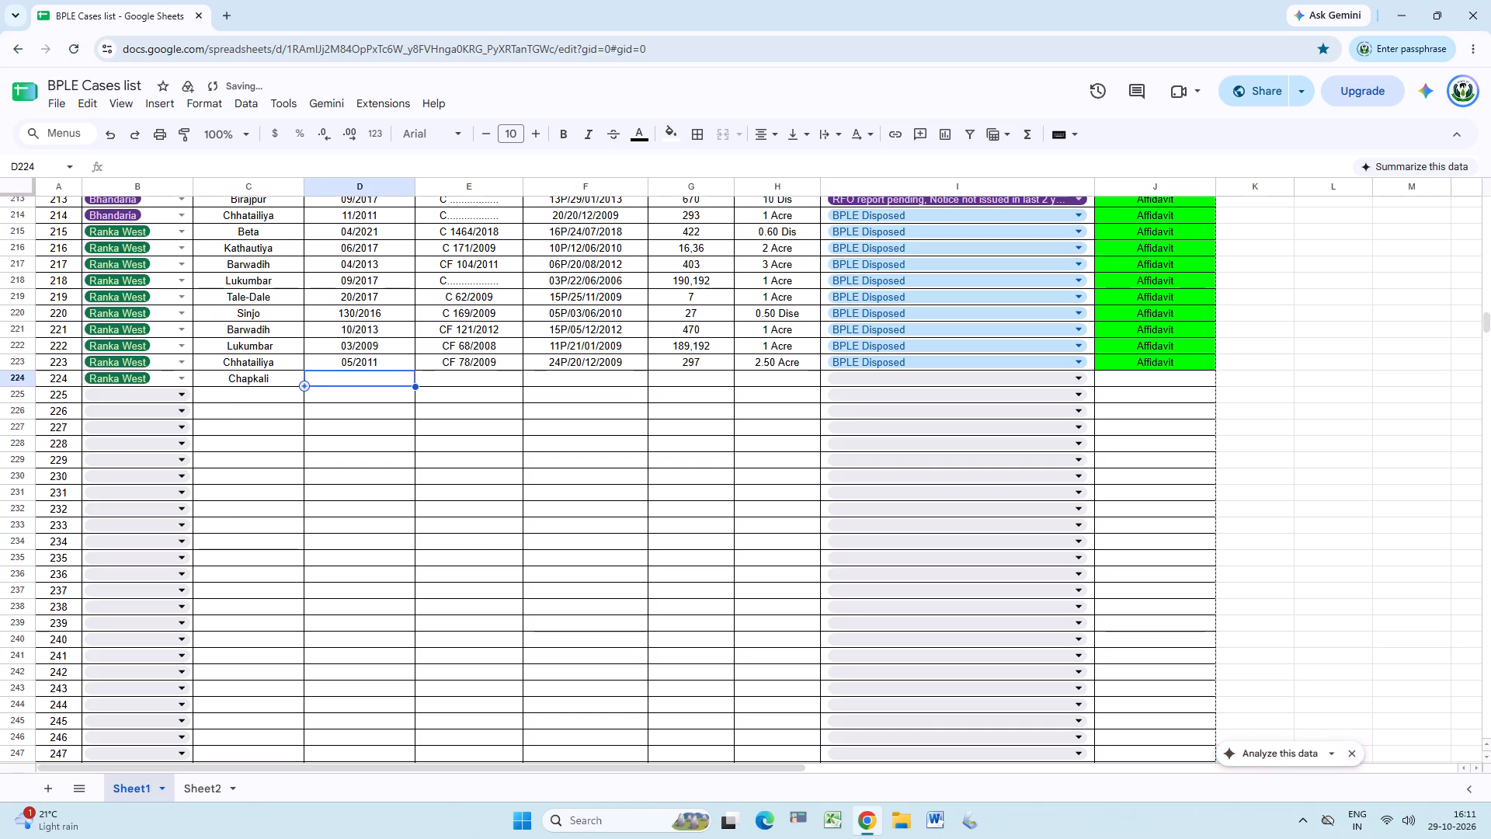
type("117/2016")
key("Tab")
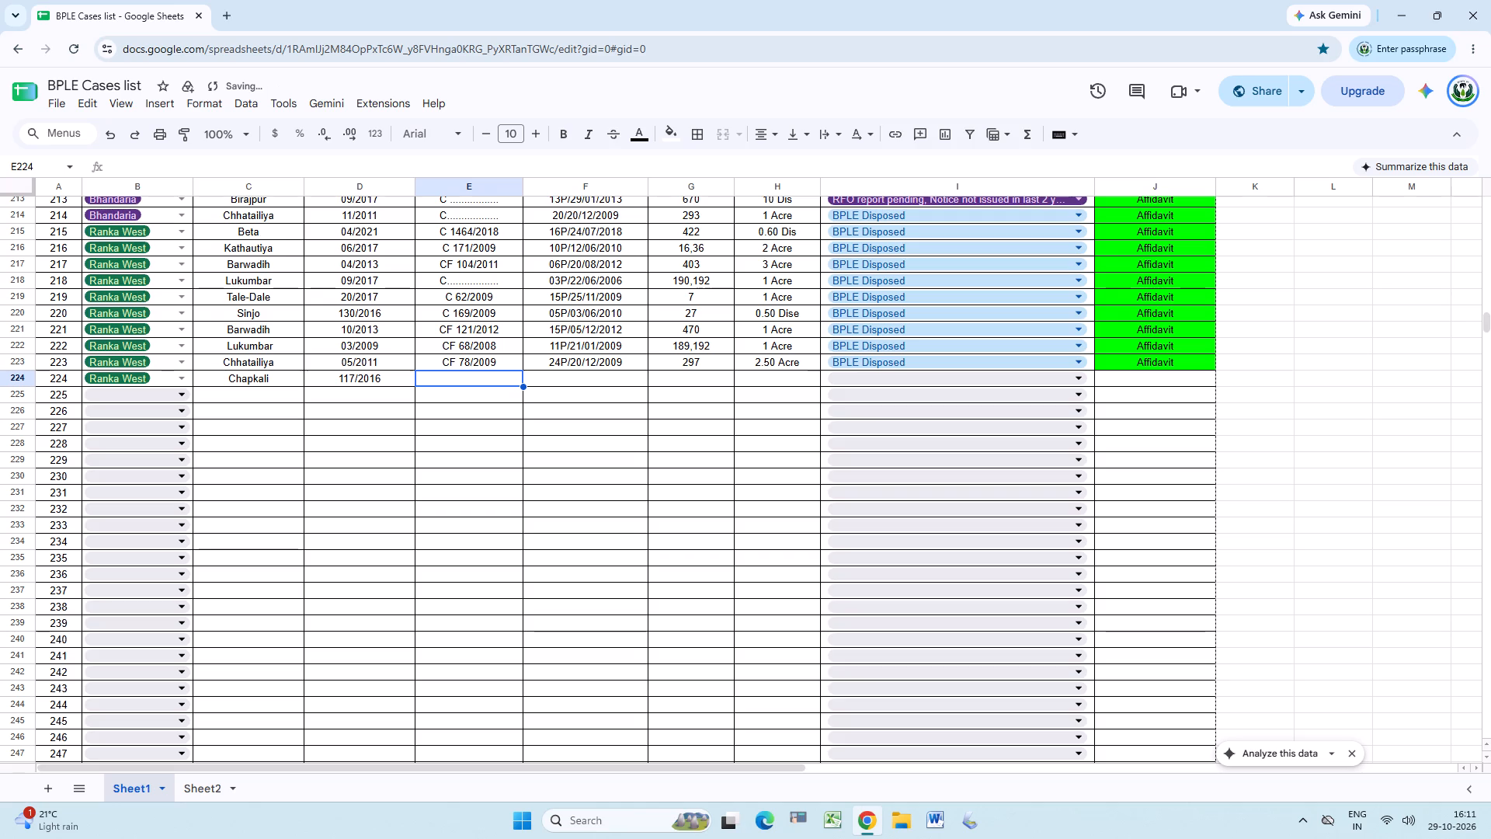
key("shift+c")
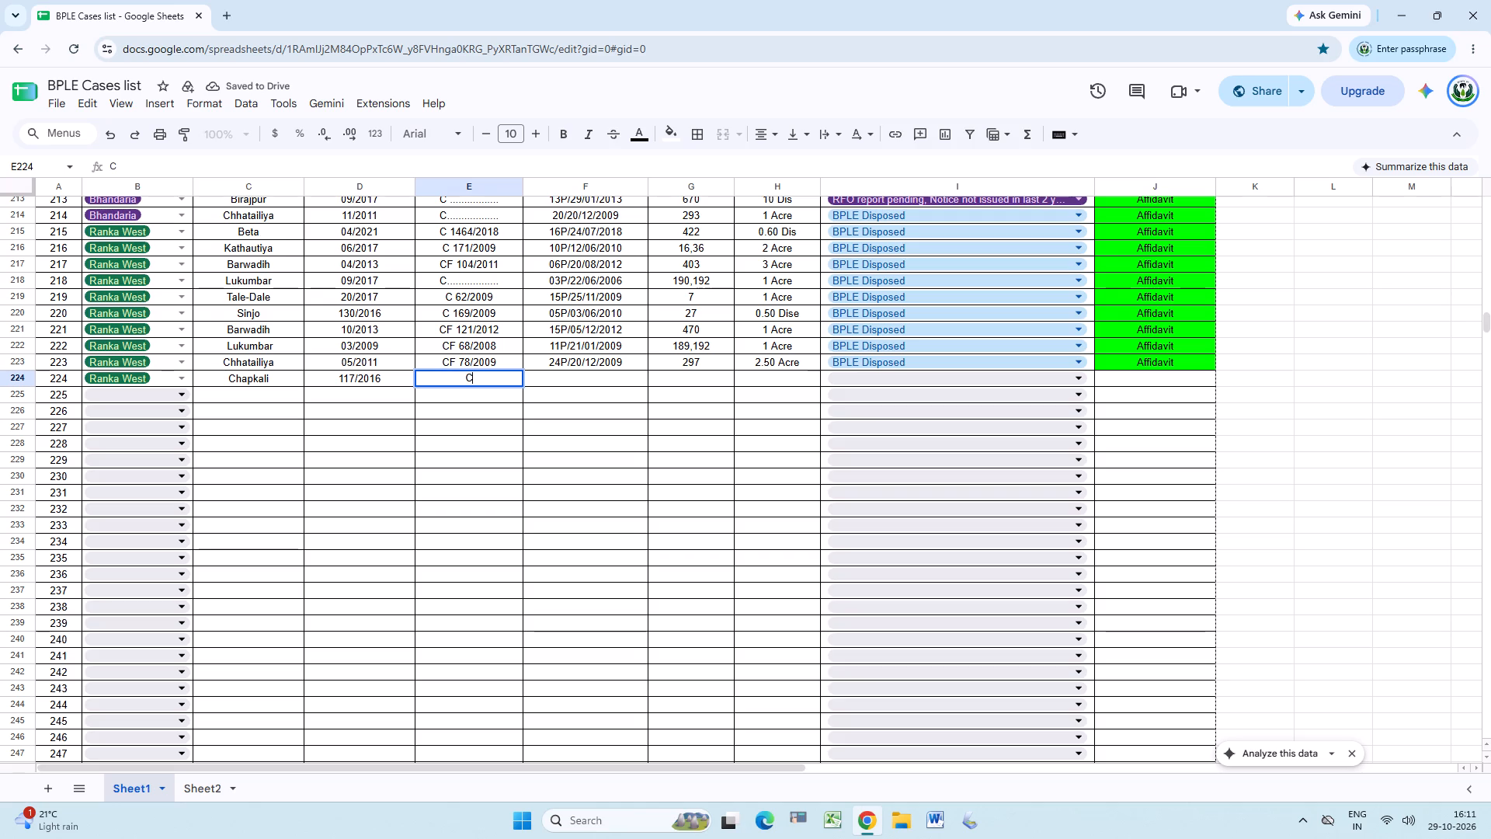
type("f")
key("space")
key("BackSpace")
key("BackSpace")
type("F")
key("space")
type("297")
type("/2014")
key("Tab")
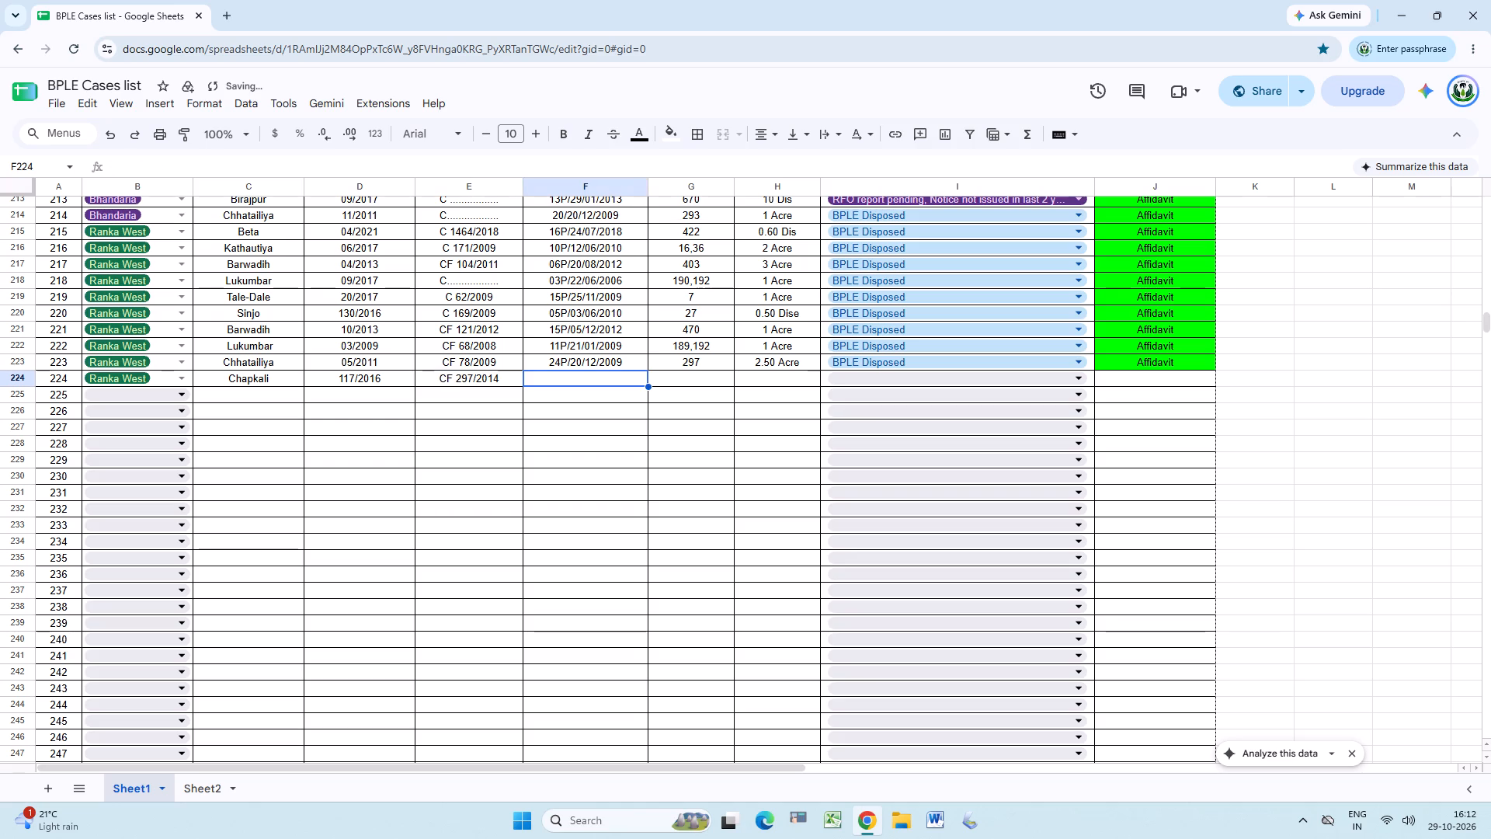
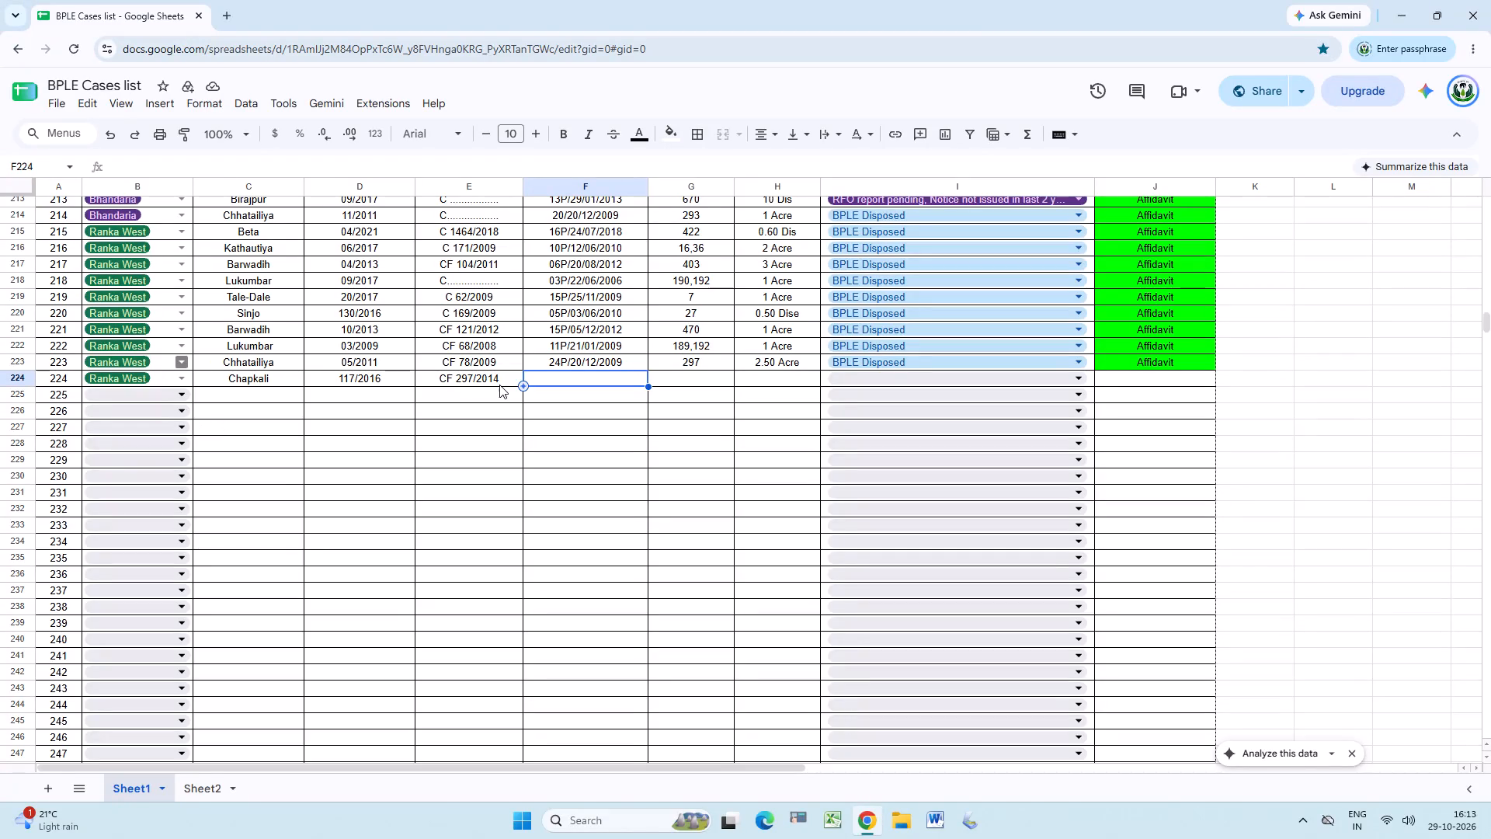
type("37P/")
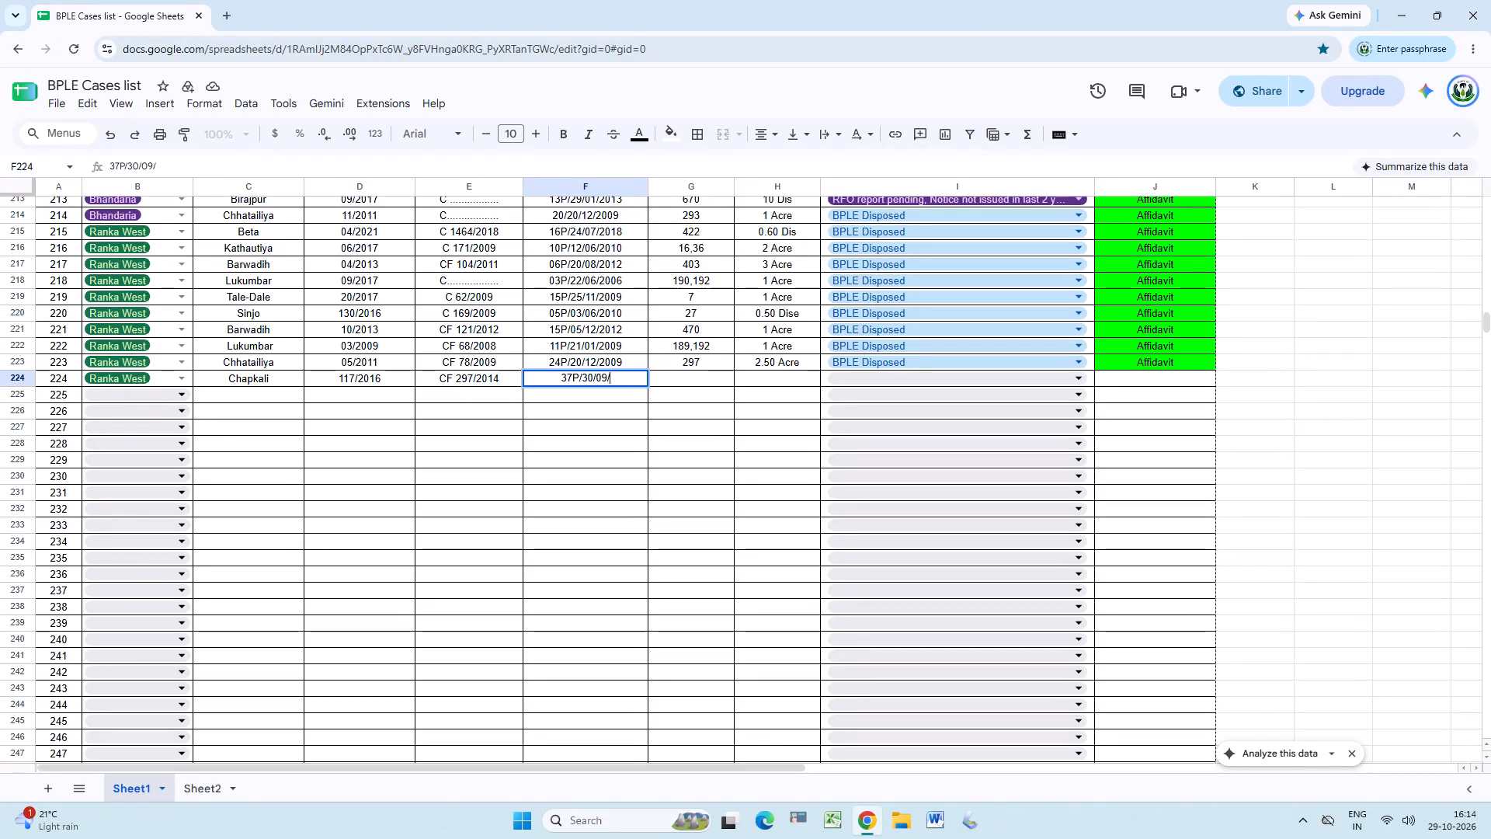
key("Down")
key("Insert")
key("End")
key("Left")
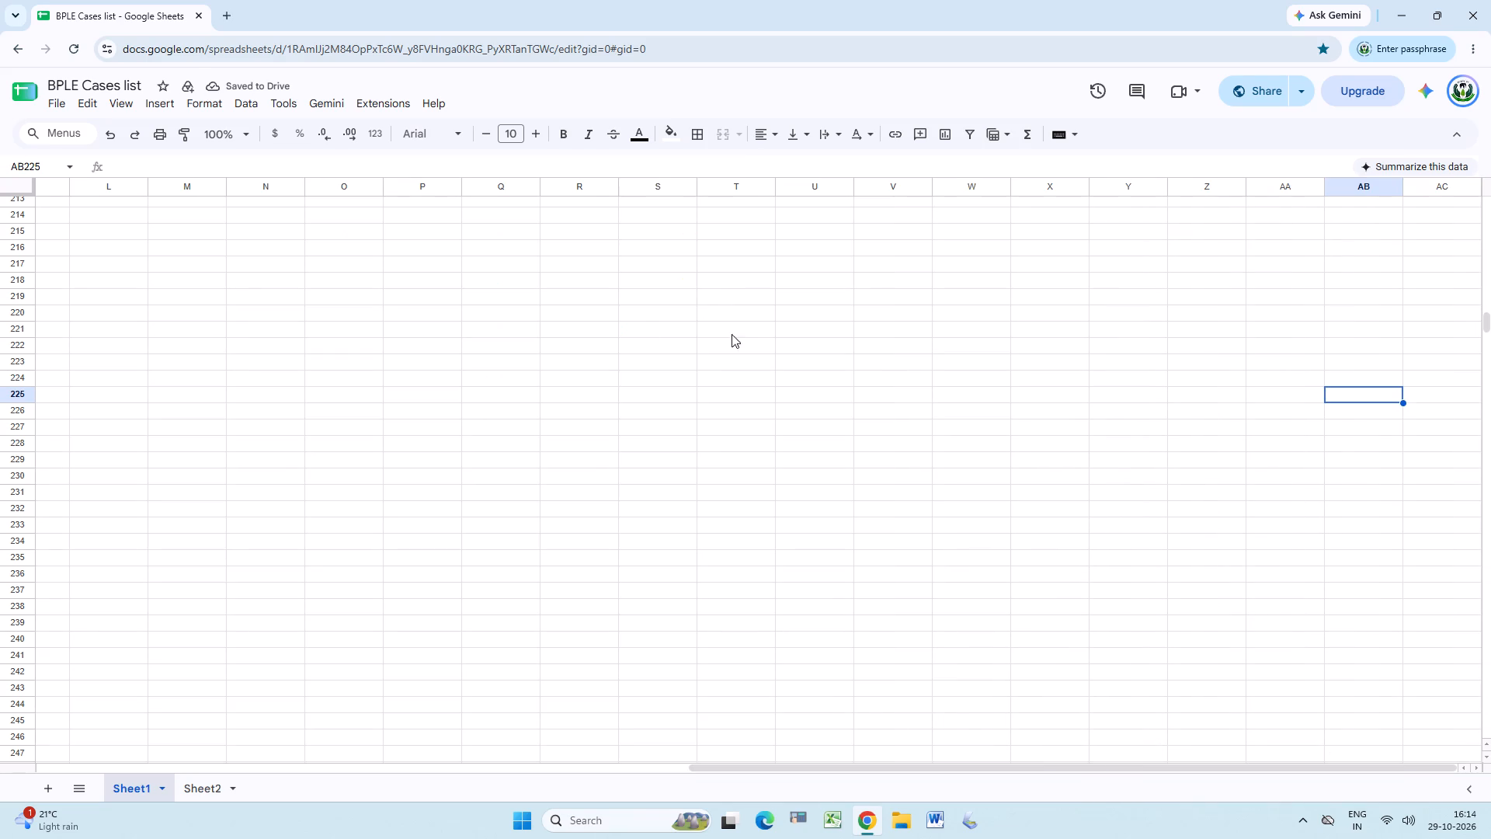
scroll(725, 341, "up", 4)
scroll(673, 391, "up", 8)
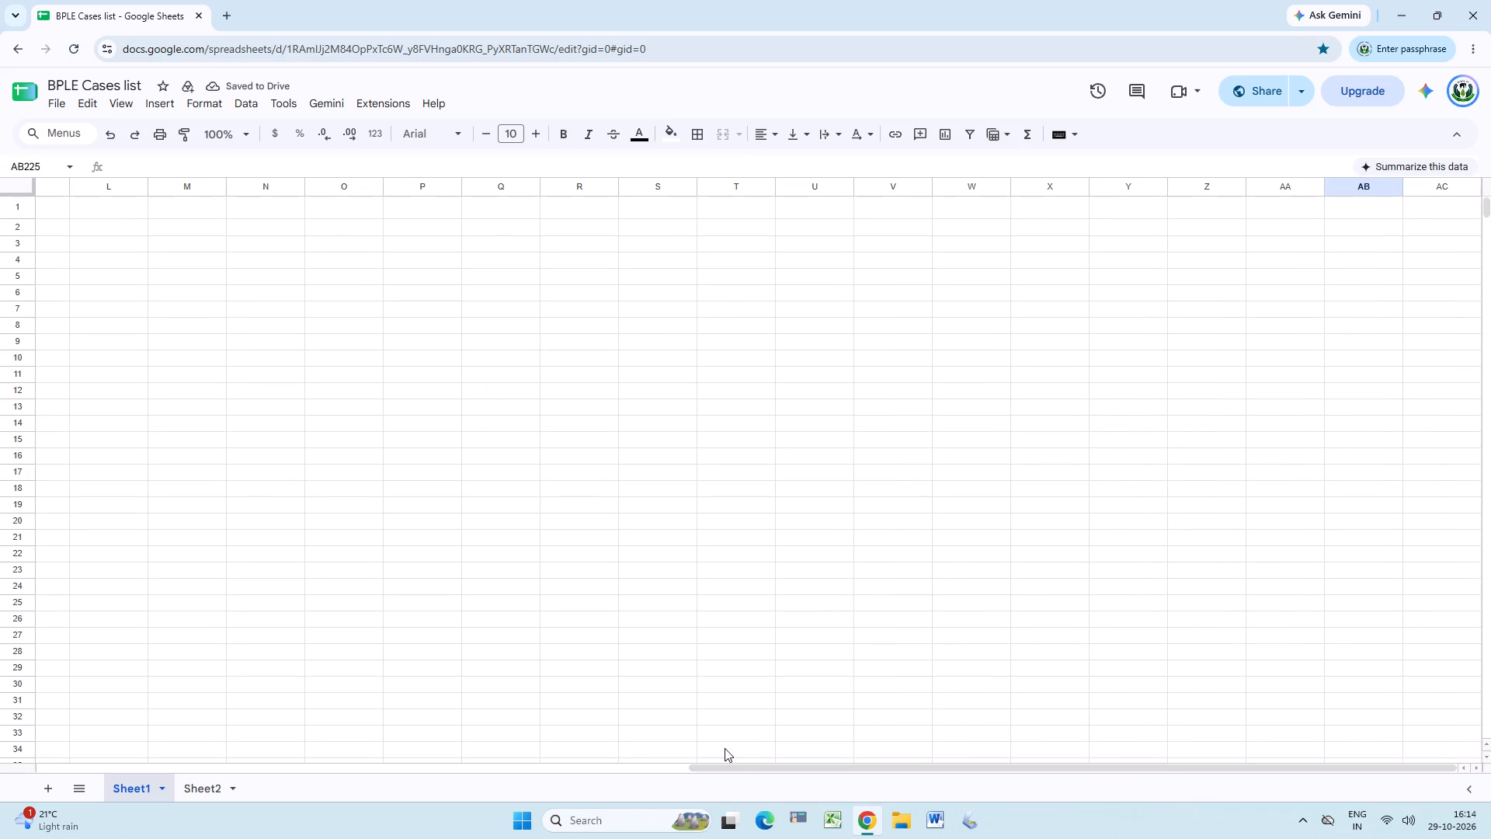
left_click_drag(739, 764, 297, 771)
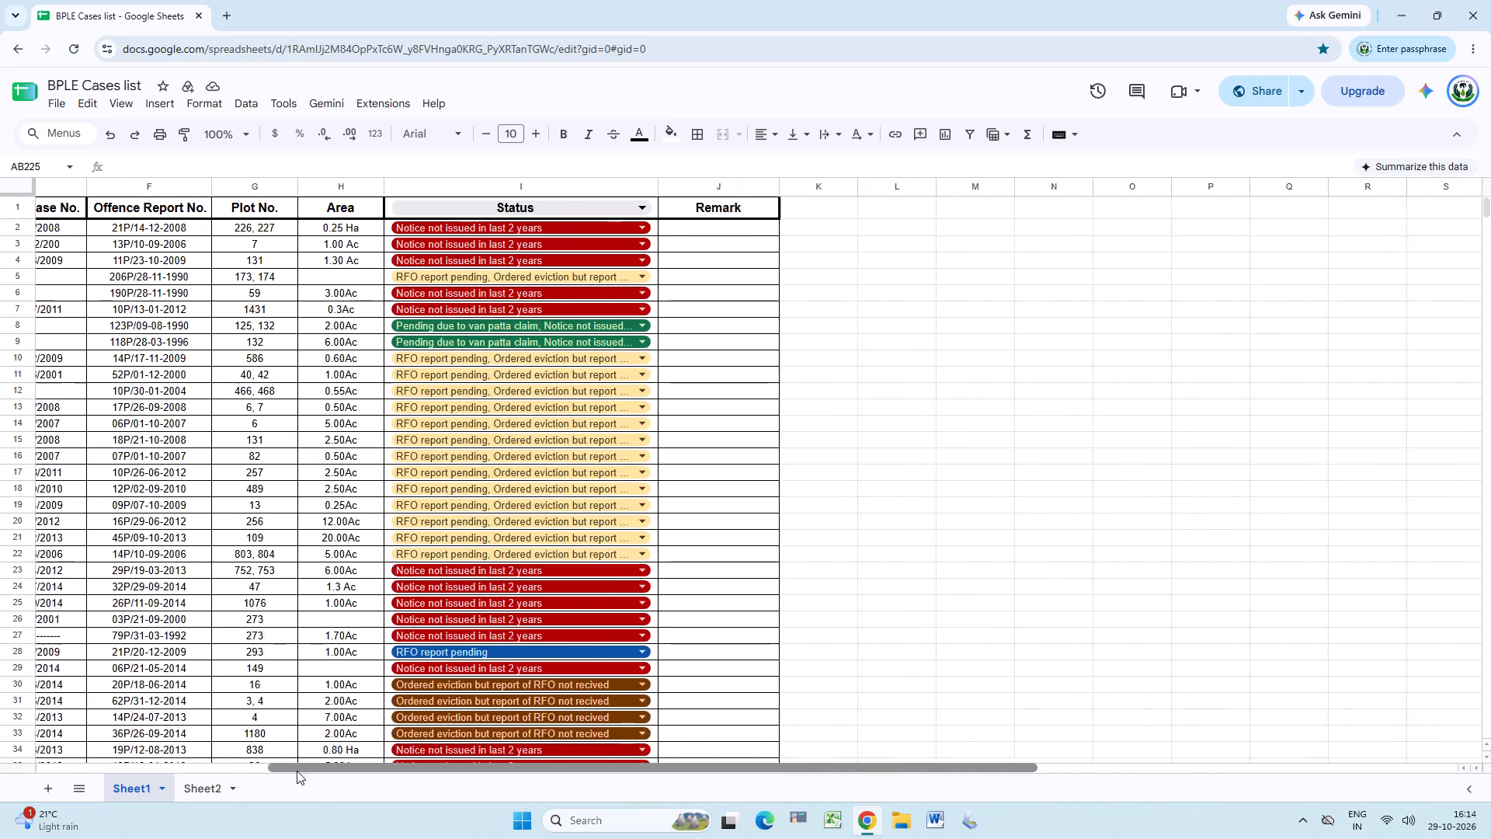
left_click_drag(297, 771, 58, 775)
scroll(567, 535, "down", 4)
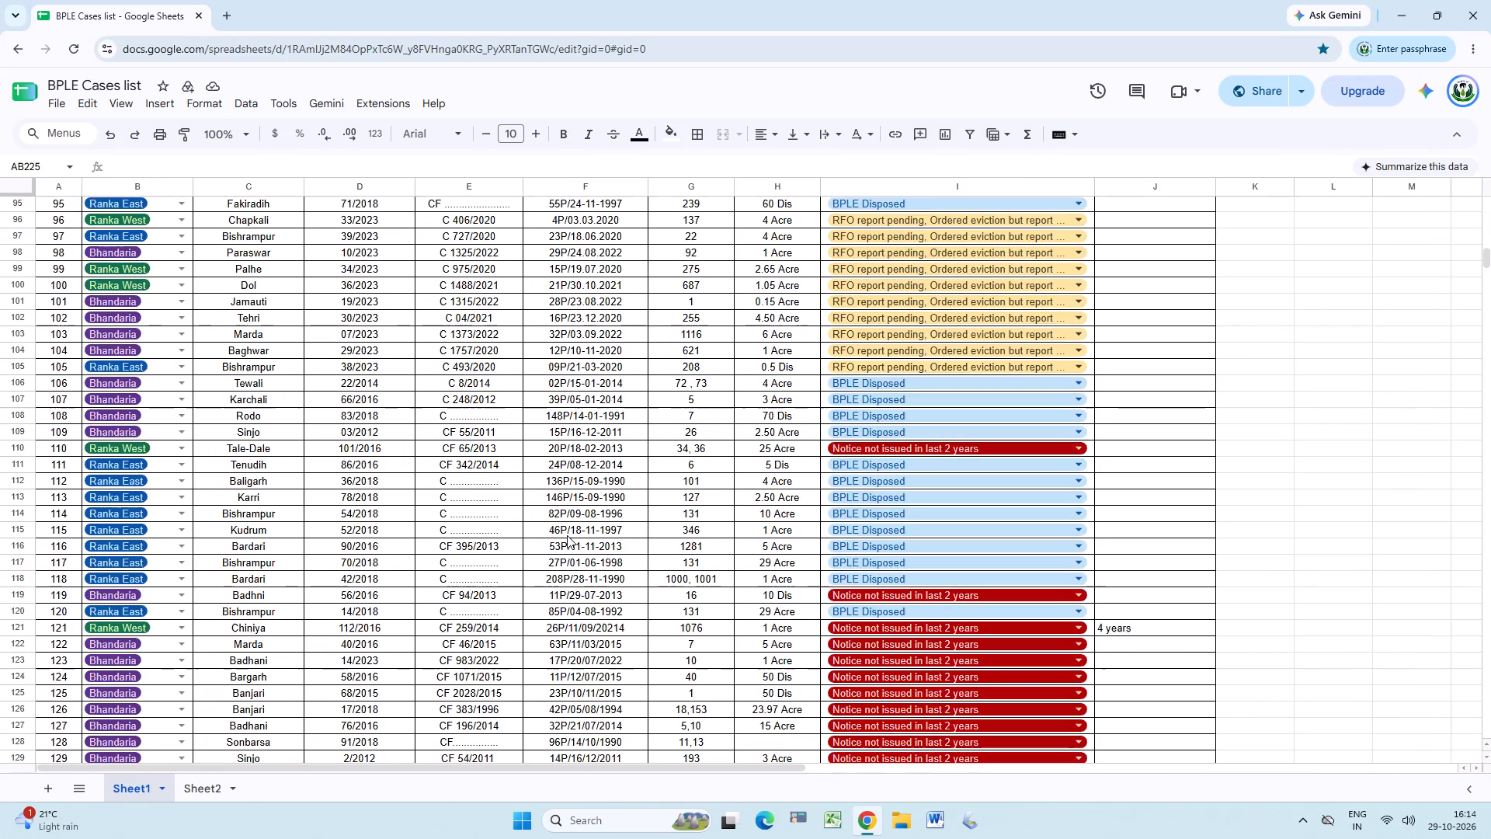
scroll(567, 535, "down", 6)
scroll(567, 535, "up", 1)
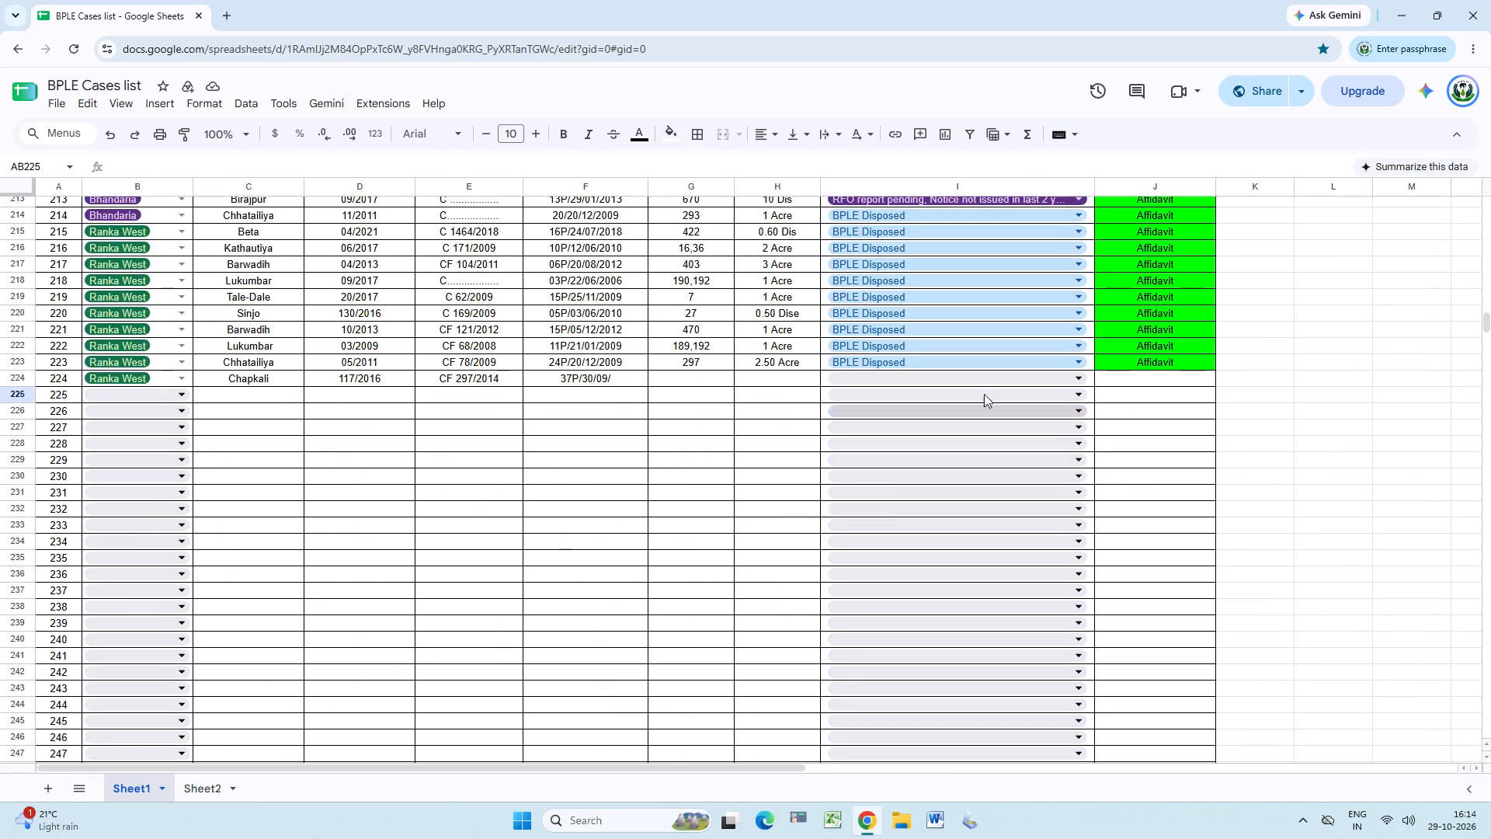
double_click(620, 378)
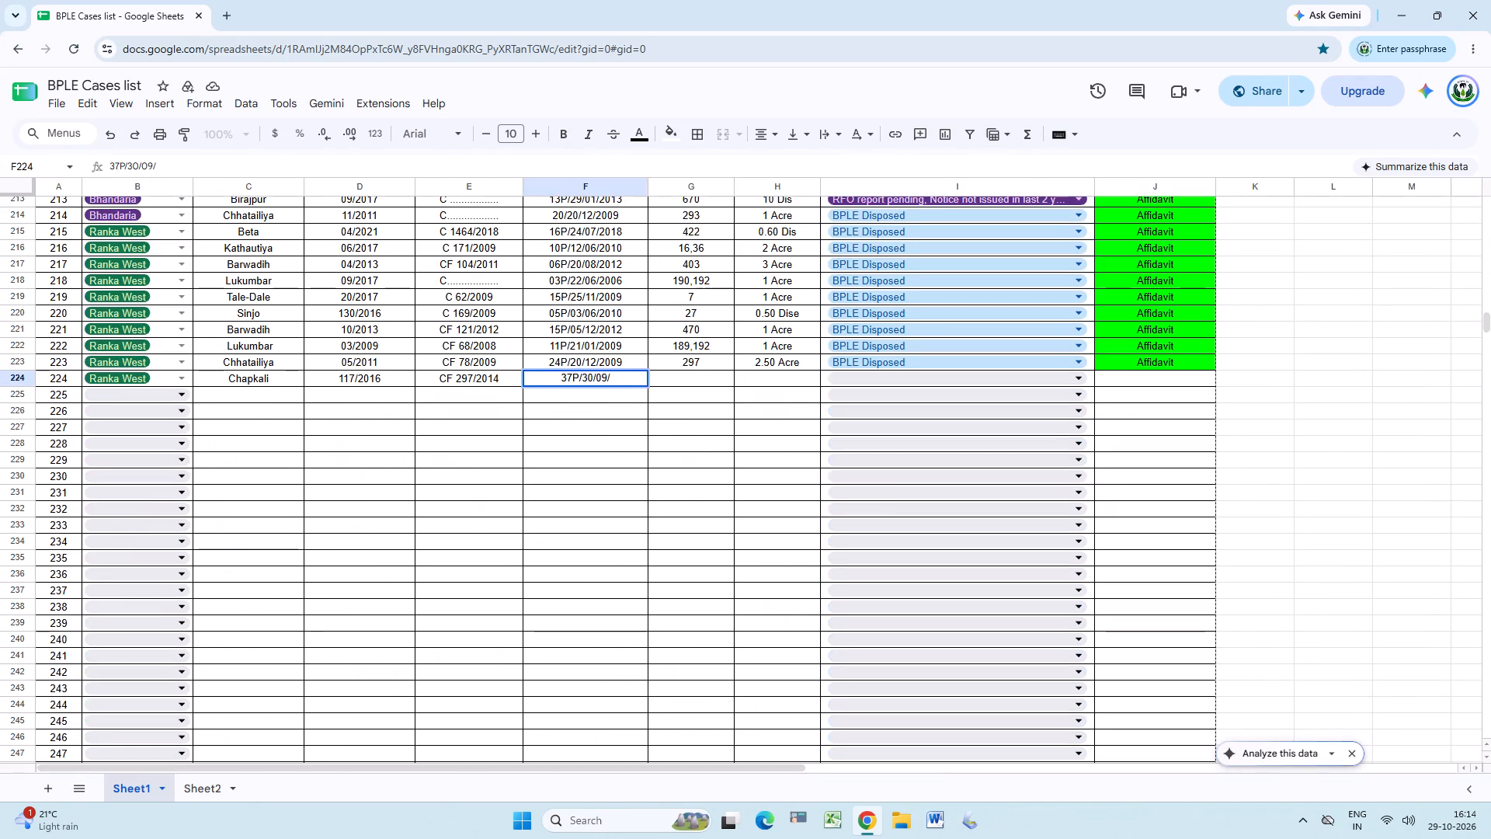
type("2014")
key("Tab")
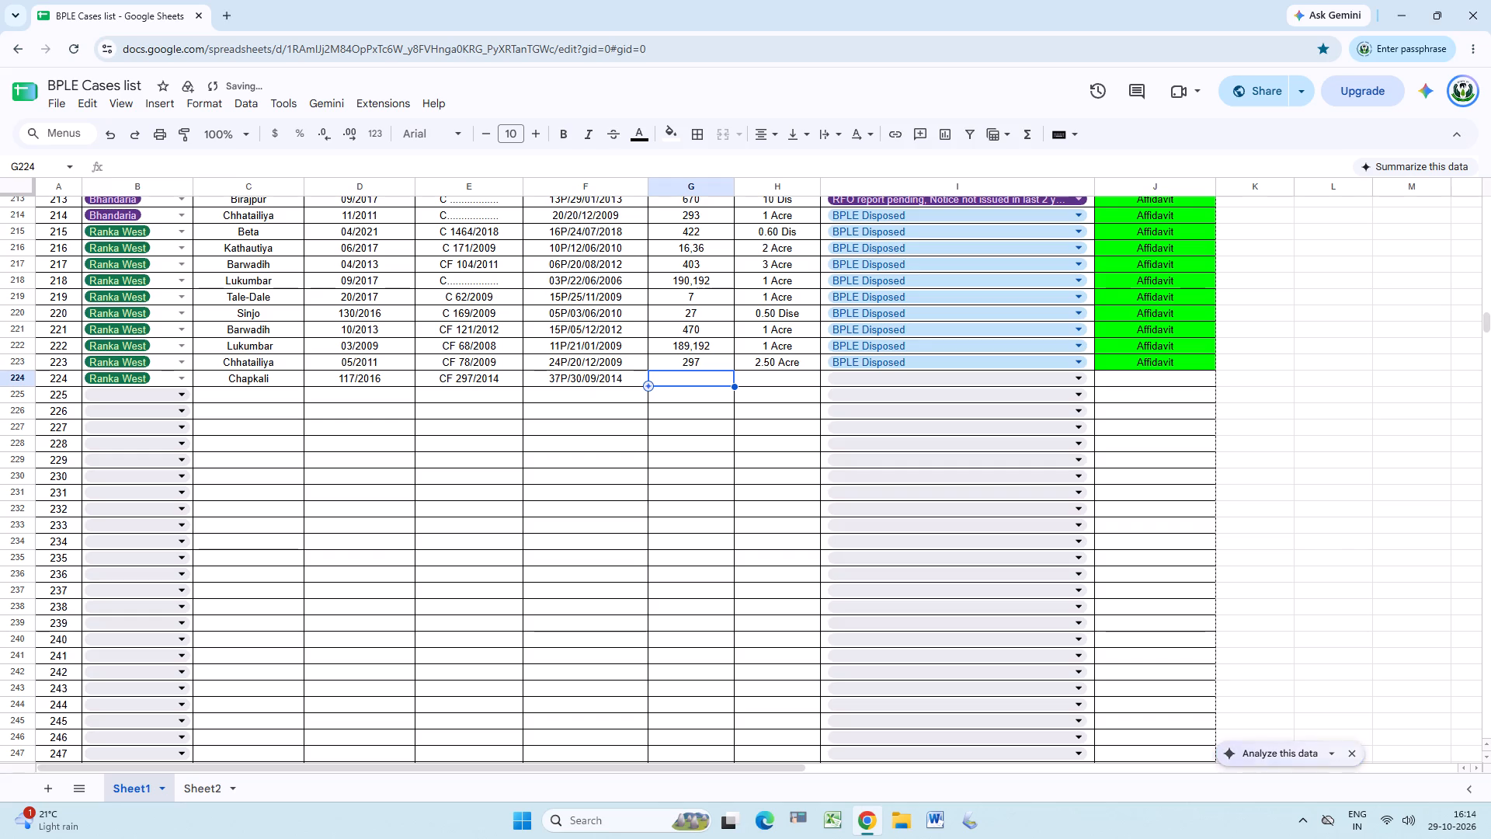
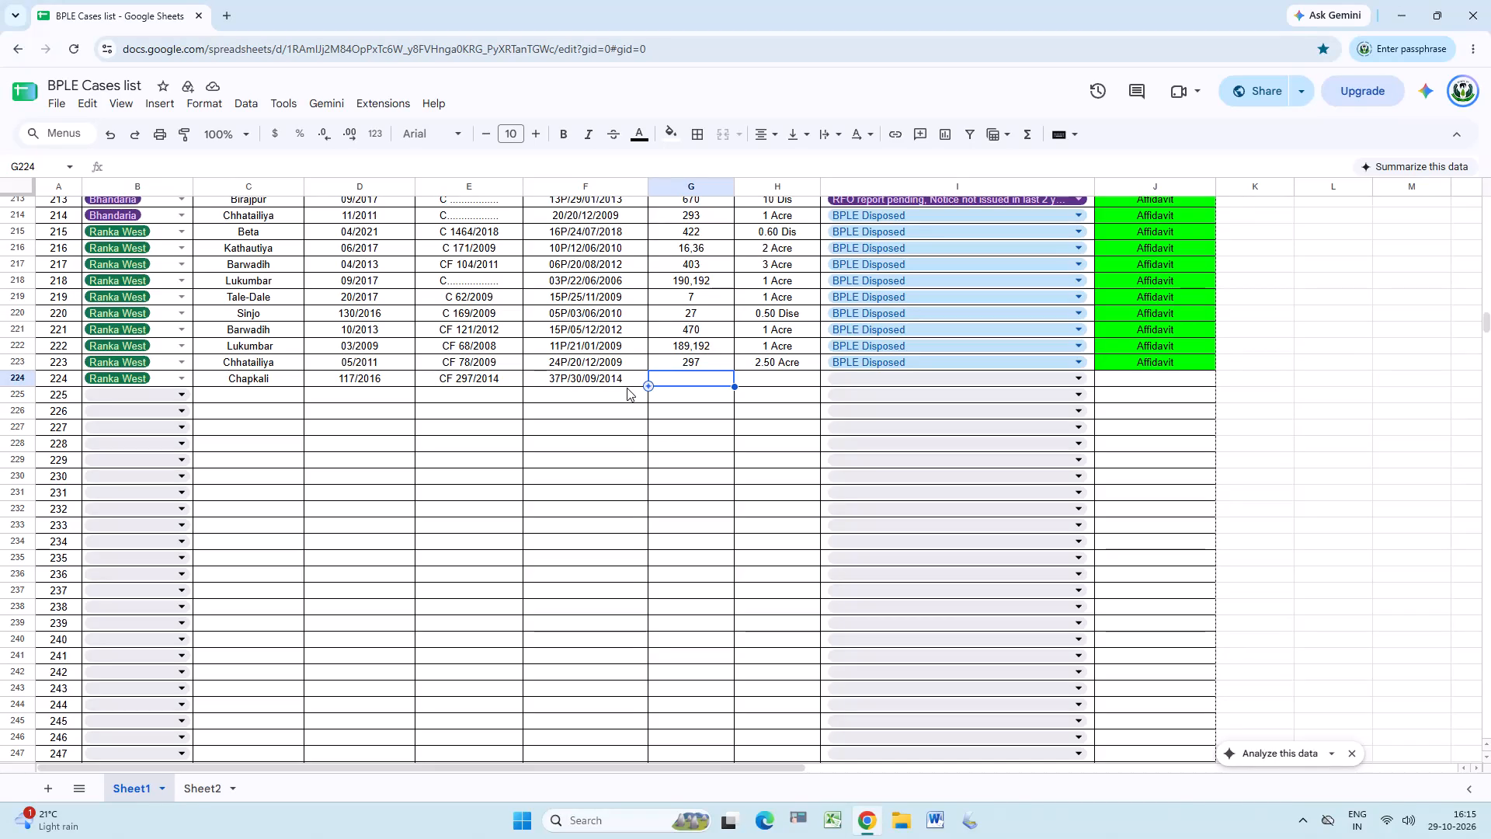
Enter plot number 125 and area 1.30 Acre in columns G and H of row 224.
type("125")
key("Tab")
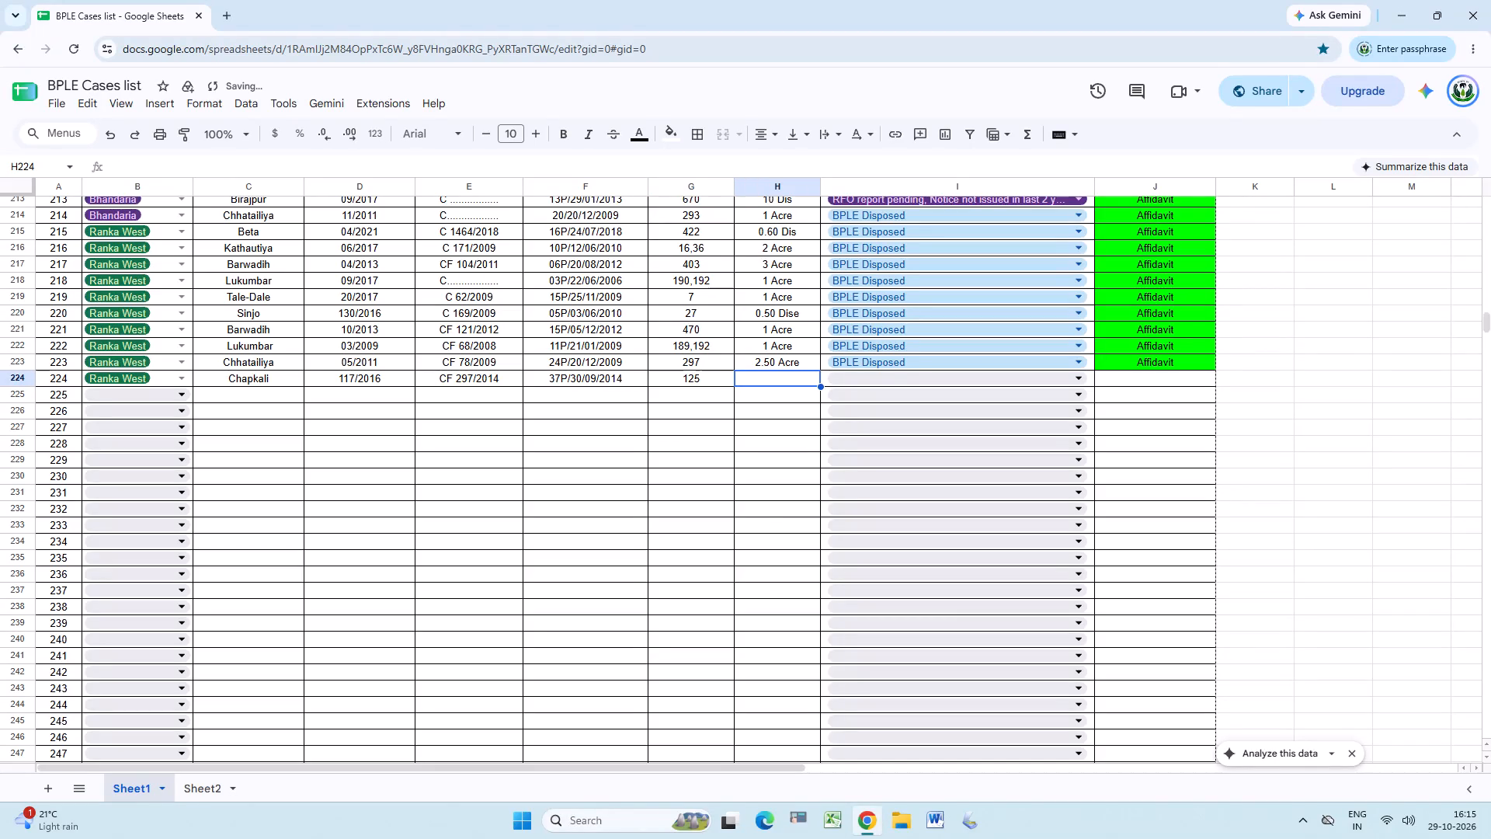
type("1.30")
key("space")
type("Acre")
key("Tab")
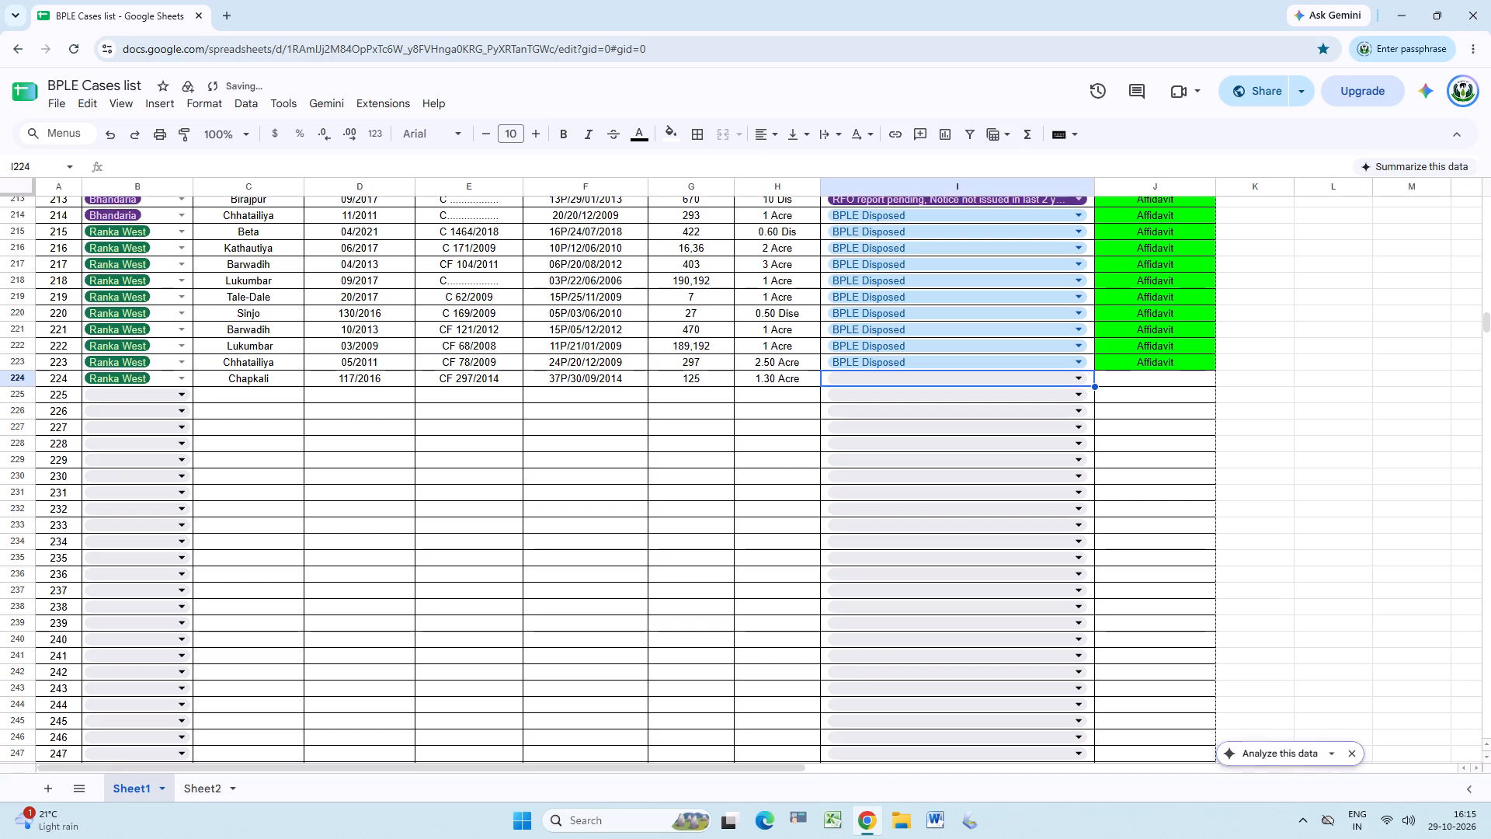
Copy the BPLE Disposed status and Affidavit entry from the row above into row 224 and save.
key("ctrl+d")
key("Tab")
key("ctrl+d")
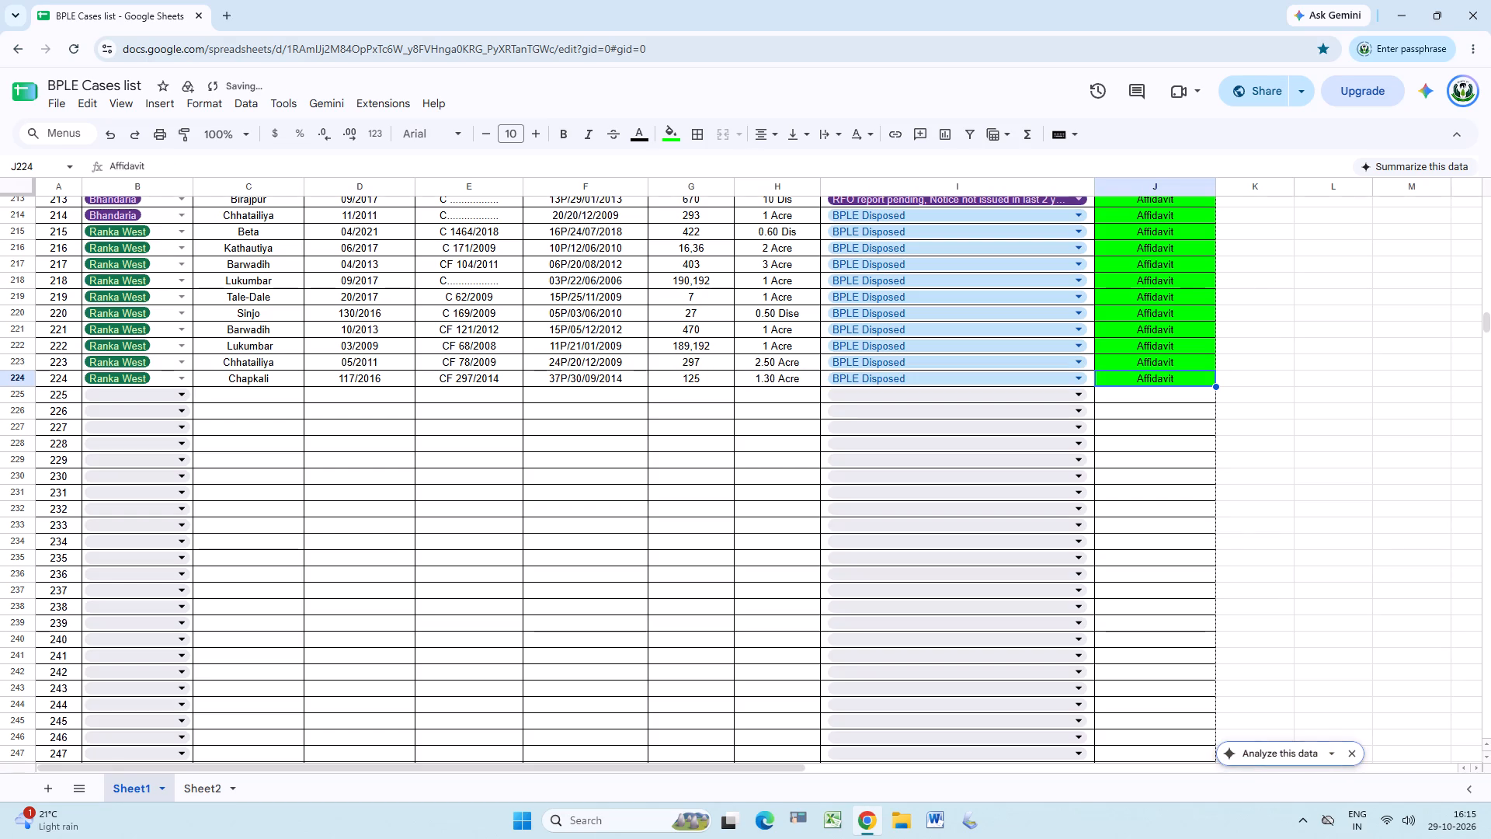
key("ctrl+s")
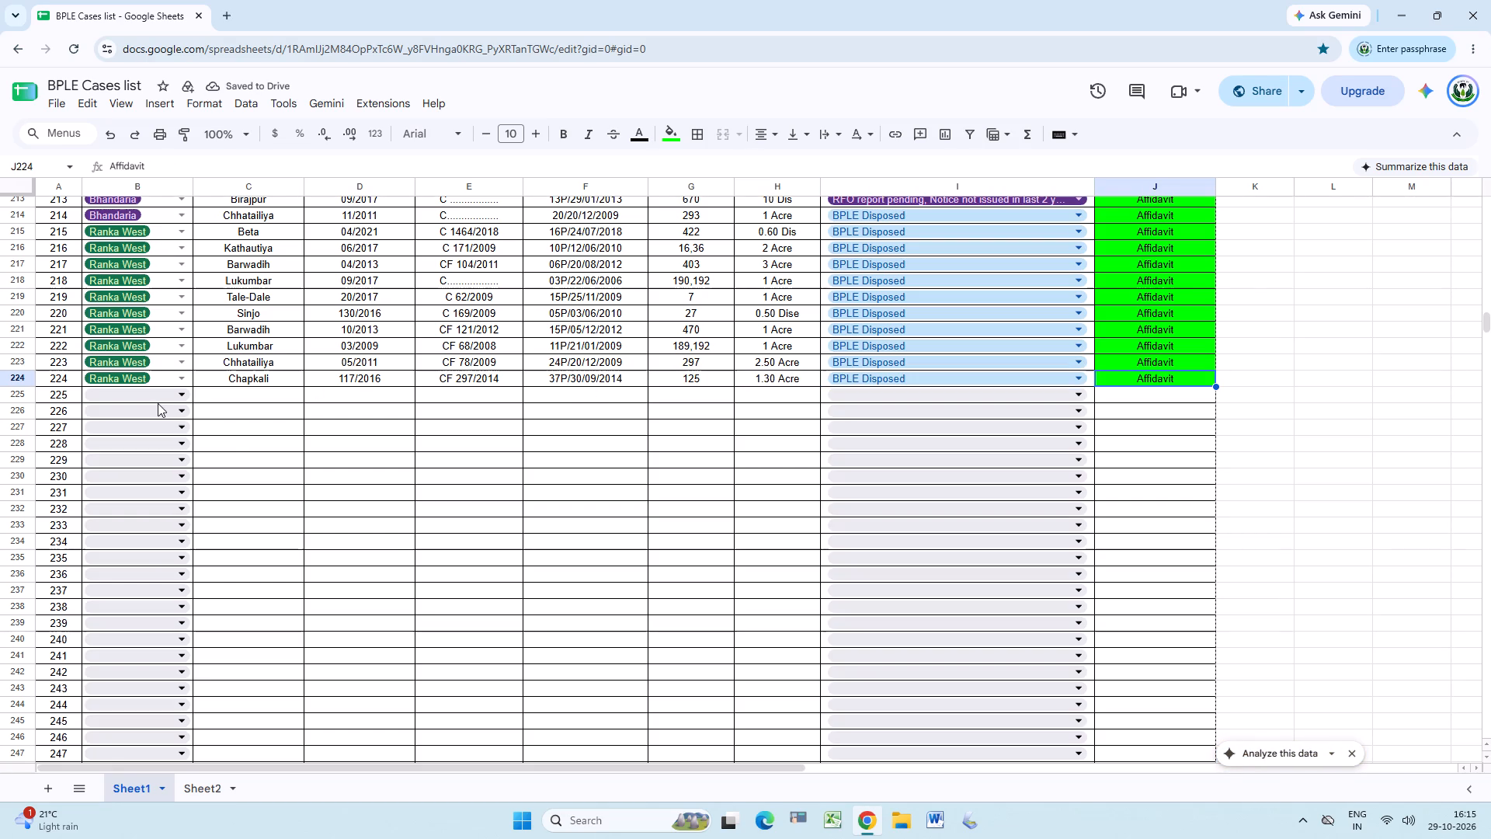
Start row 225 with range Ranka West, village Chhatailiya and case number 07/2017.
left_click(157, 394)
left_click(119, 458)
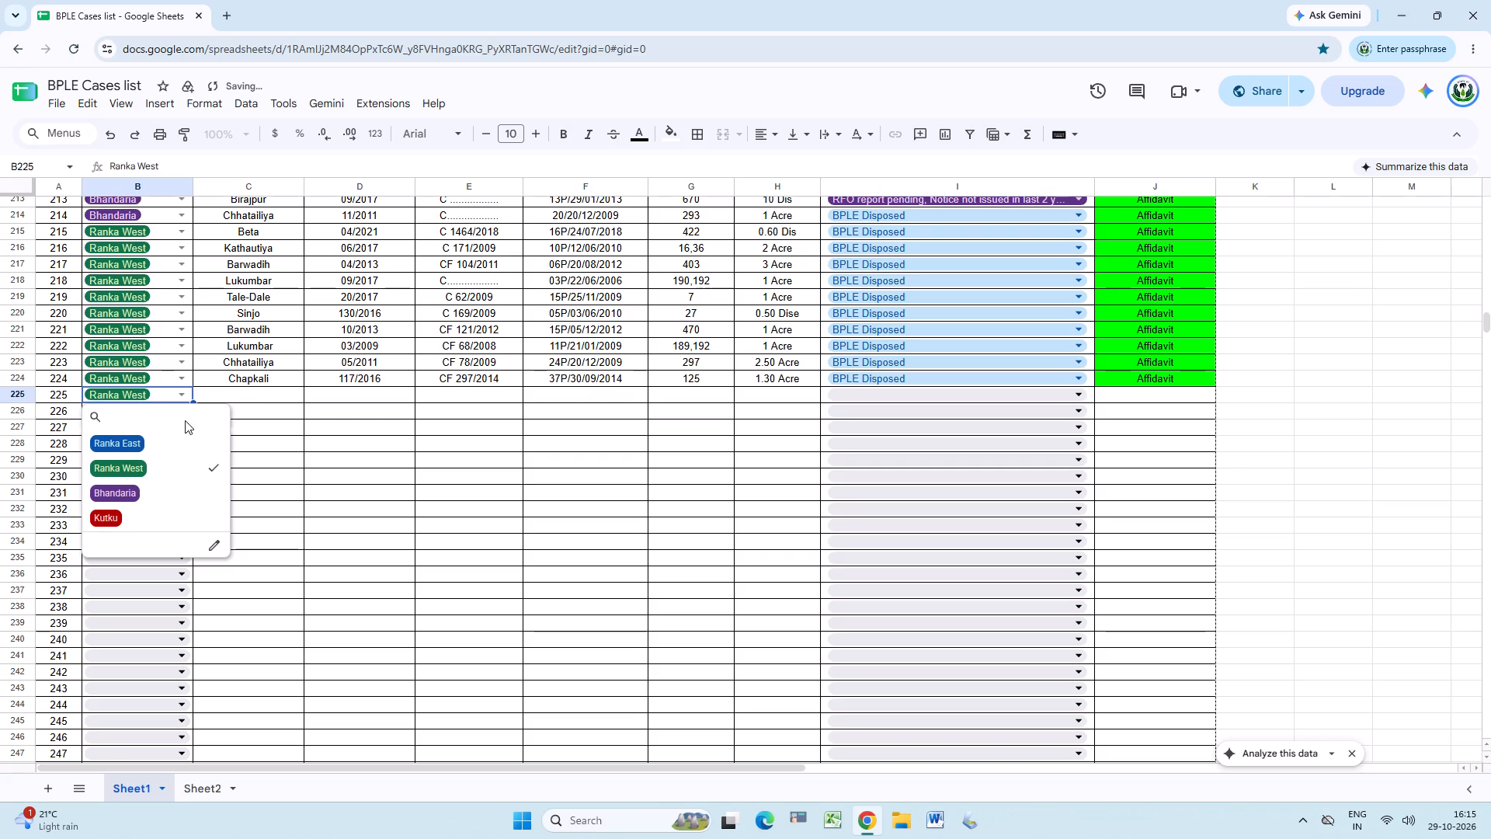
left_click(269, 386)
left_click(273, 395)
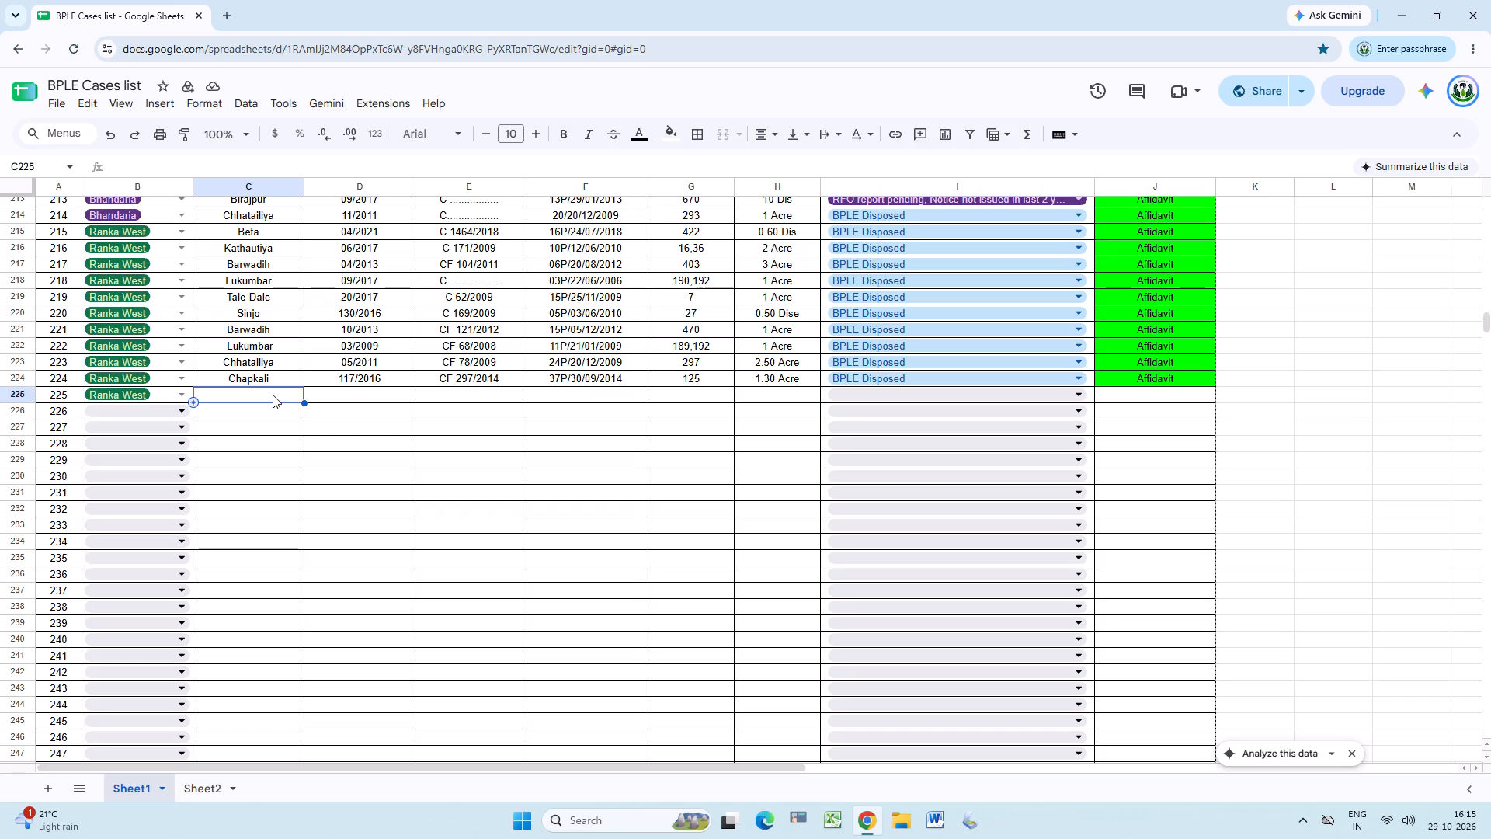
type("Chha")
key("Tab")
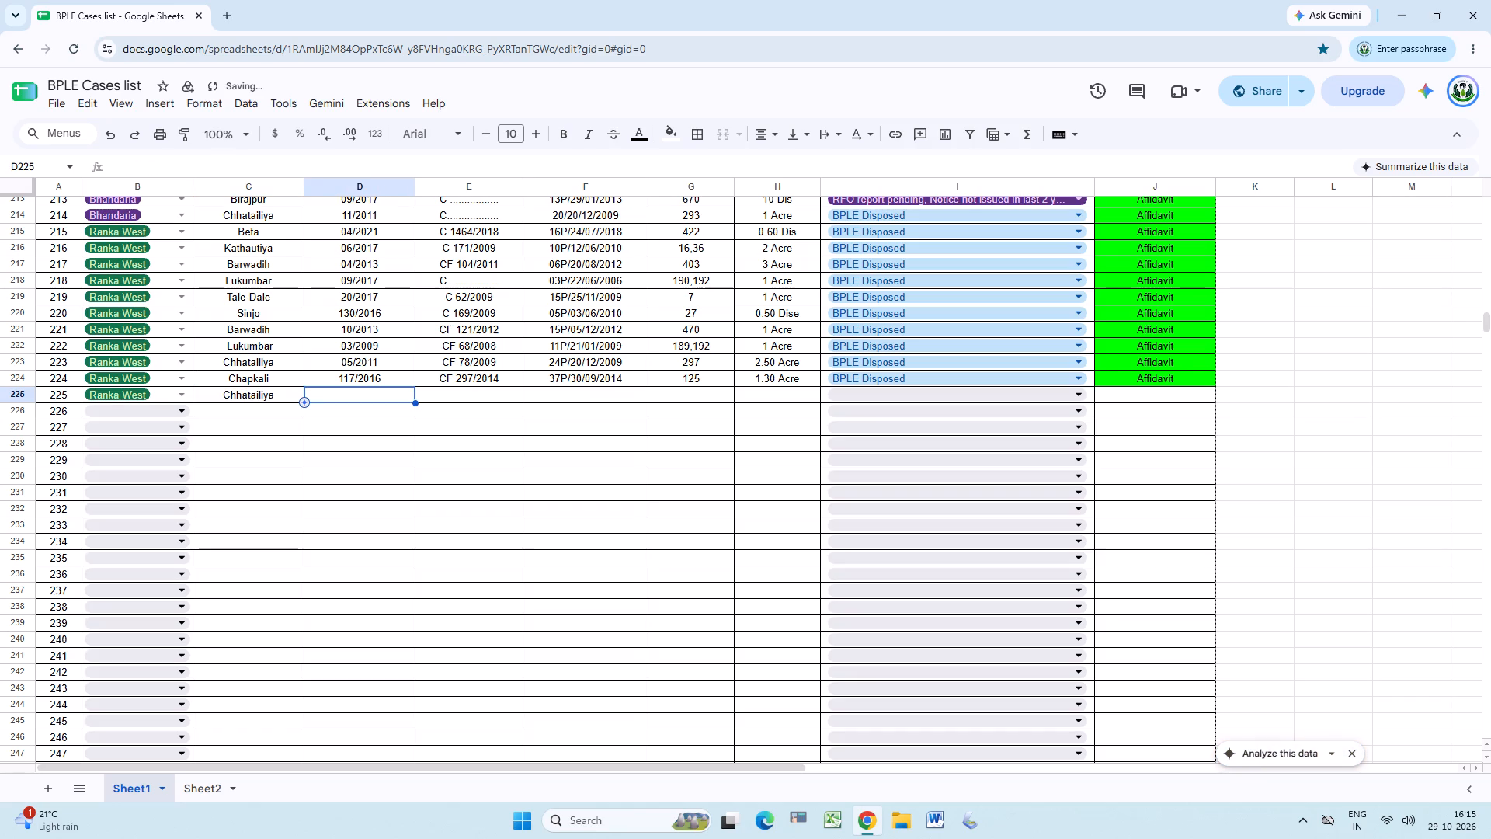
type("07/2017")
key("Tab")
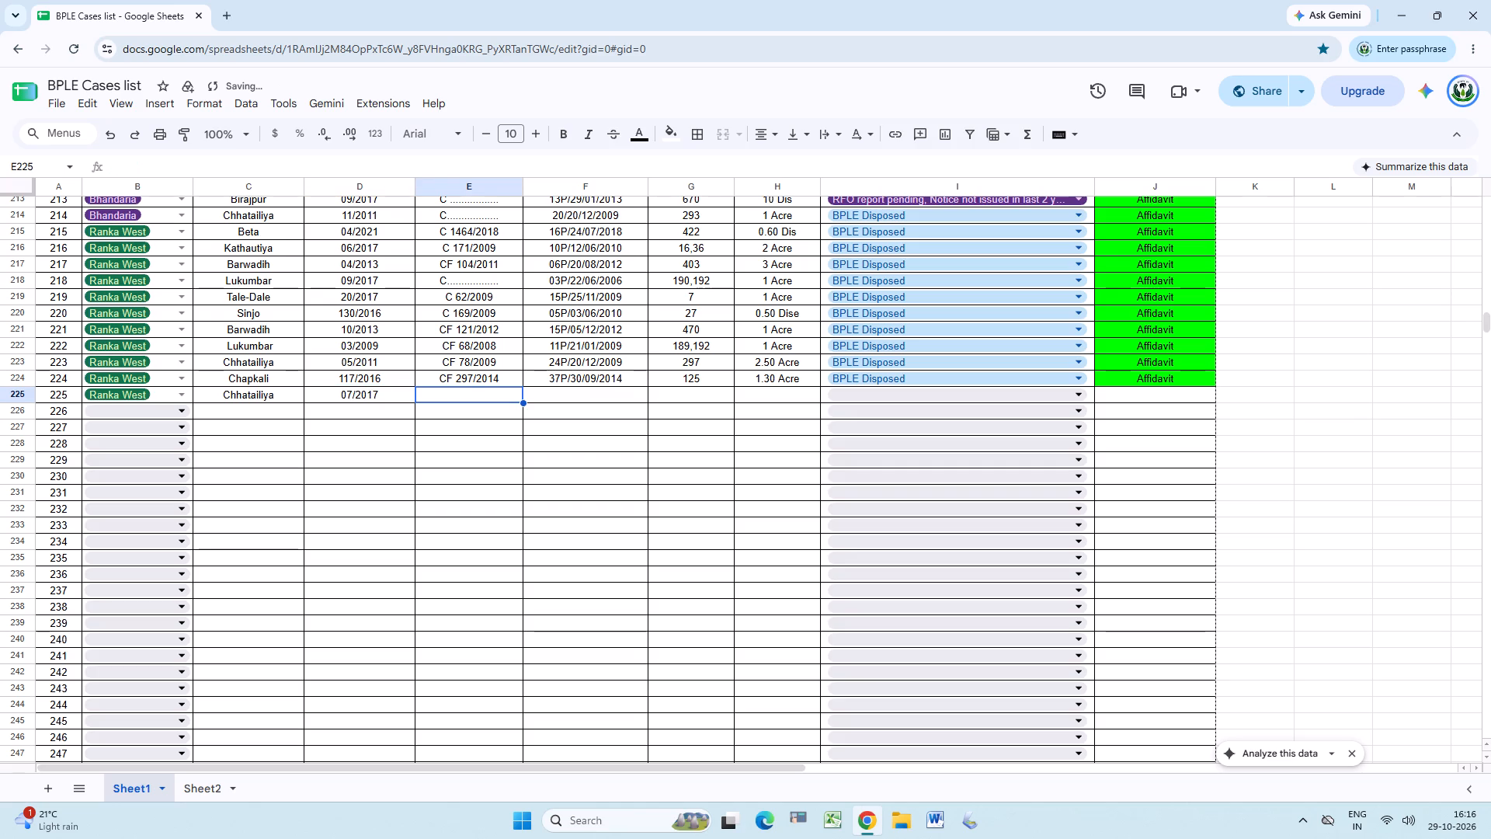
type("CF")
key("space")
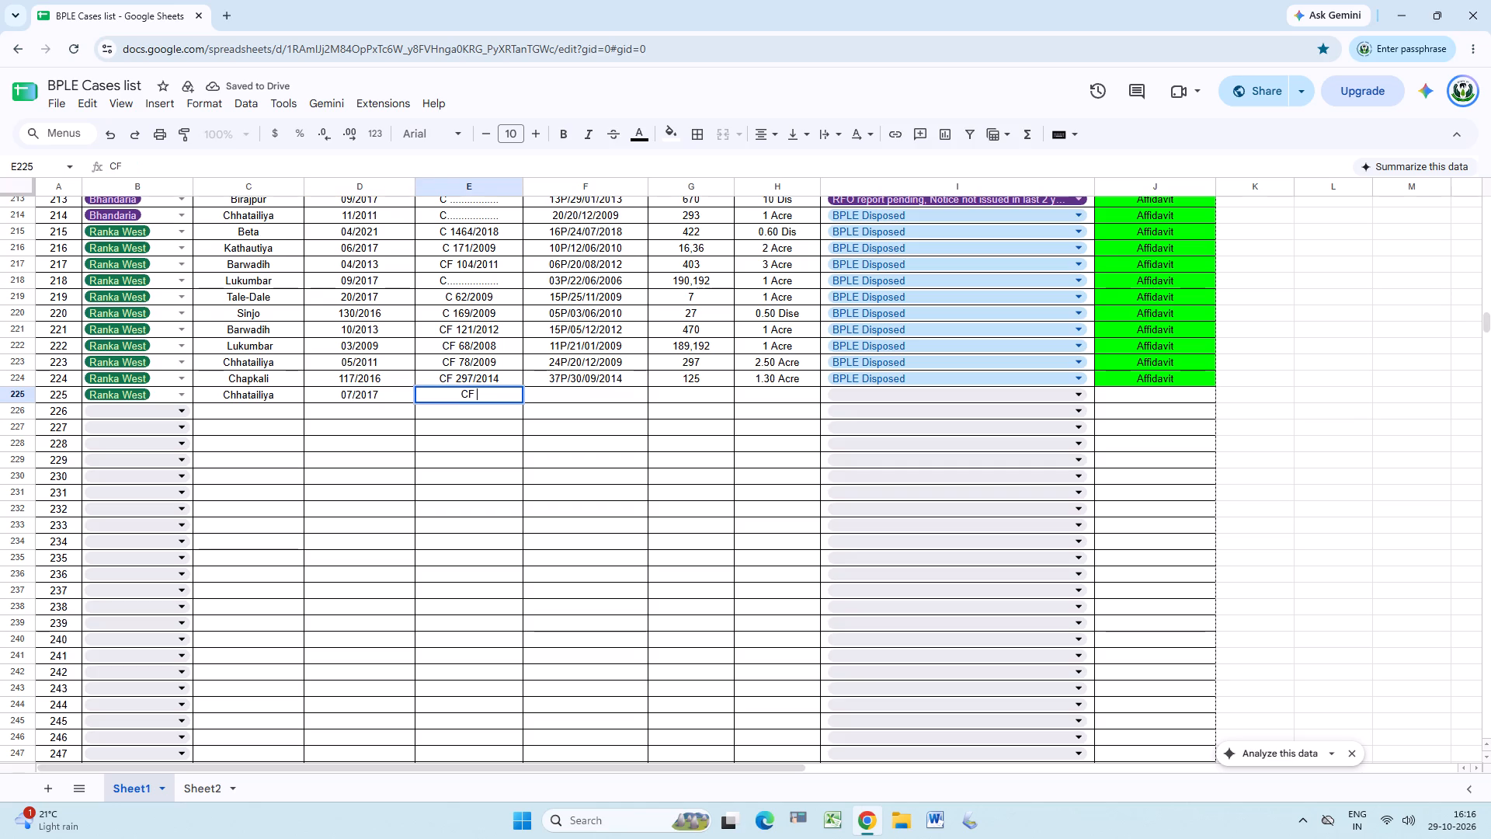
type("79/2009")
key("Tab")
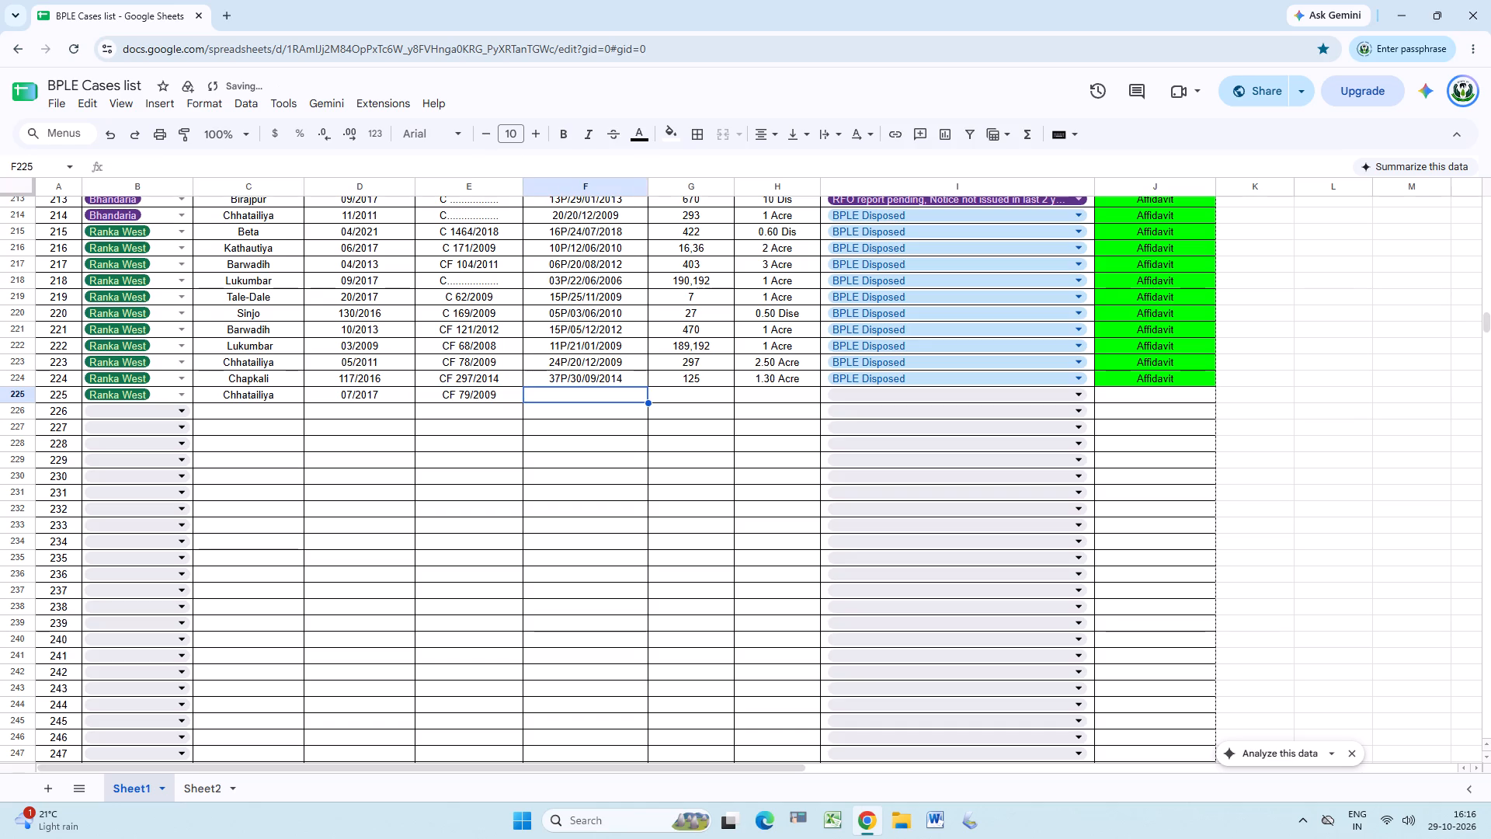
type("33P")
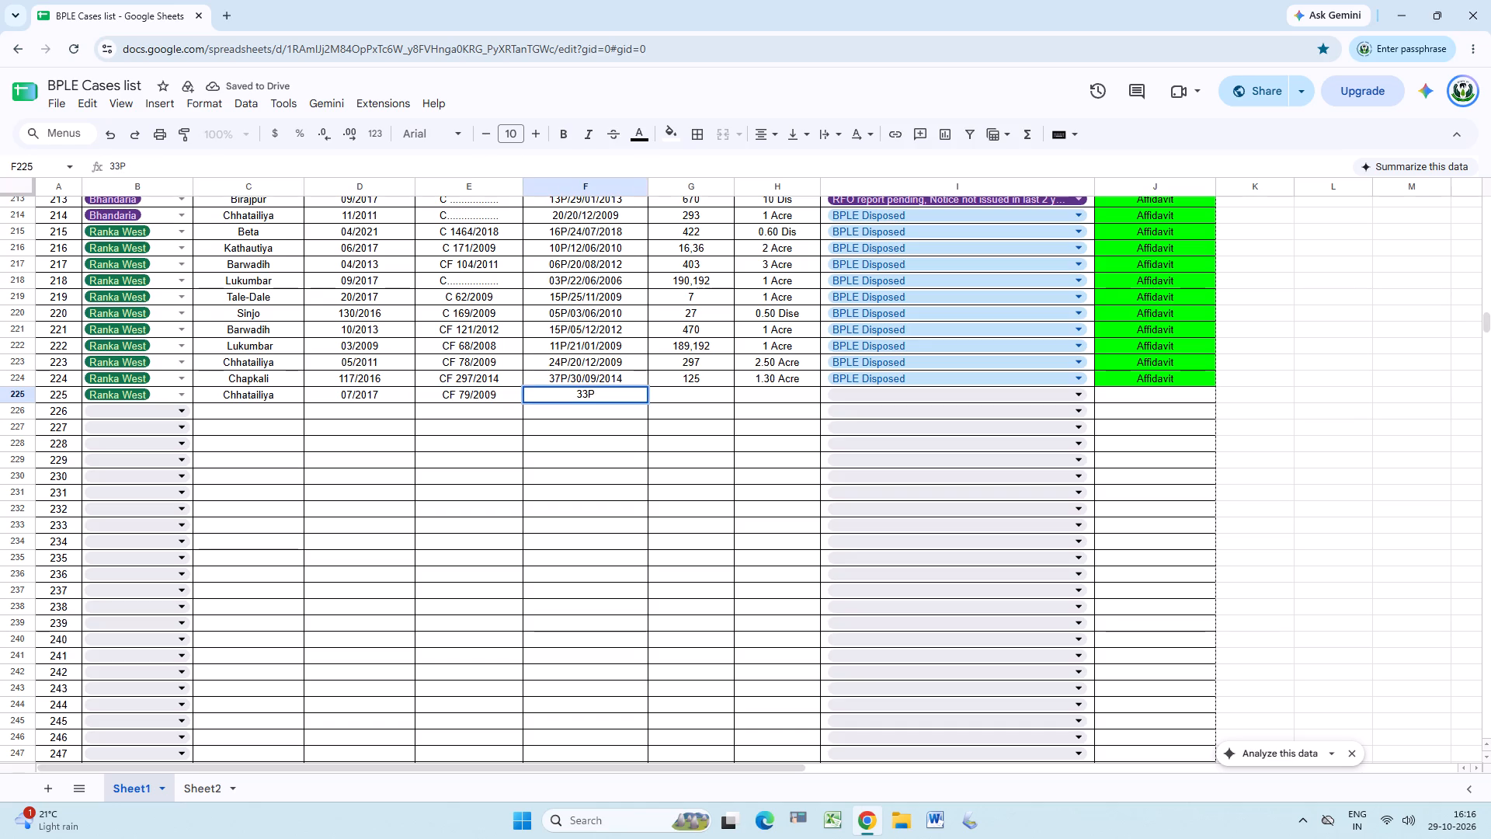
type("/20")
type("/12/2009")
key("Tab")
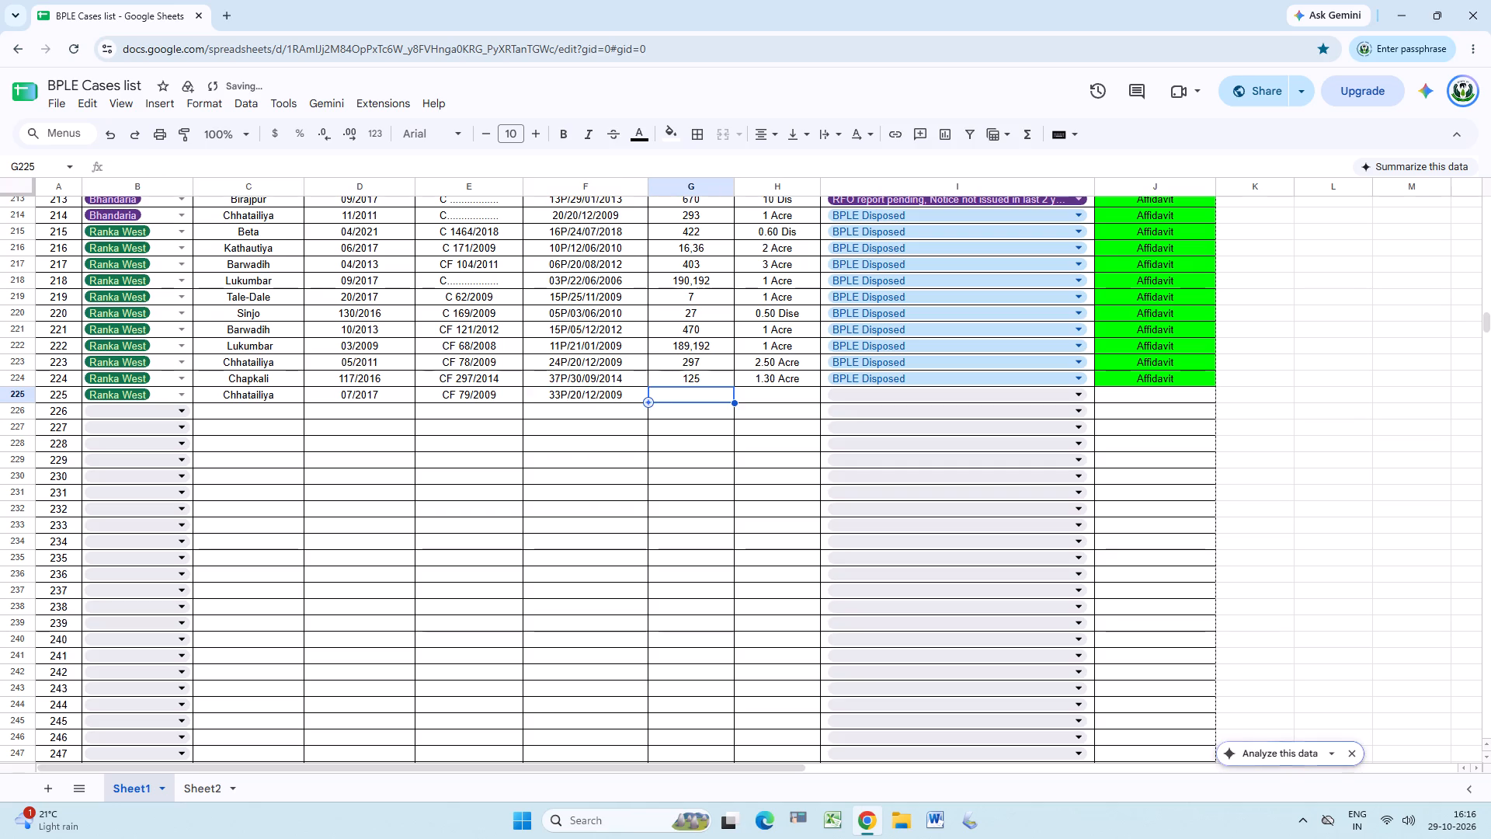
Enter plot number 297 and area 2 Acre in columns G and H of row 225.
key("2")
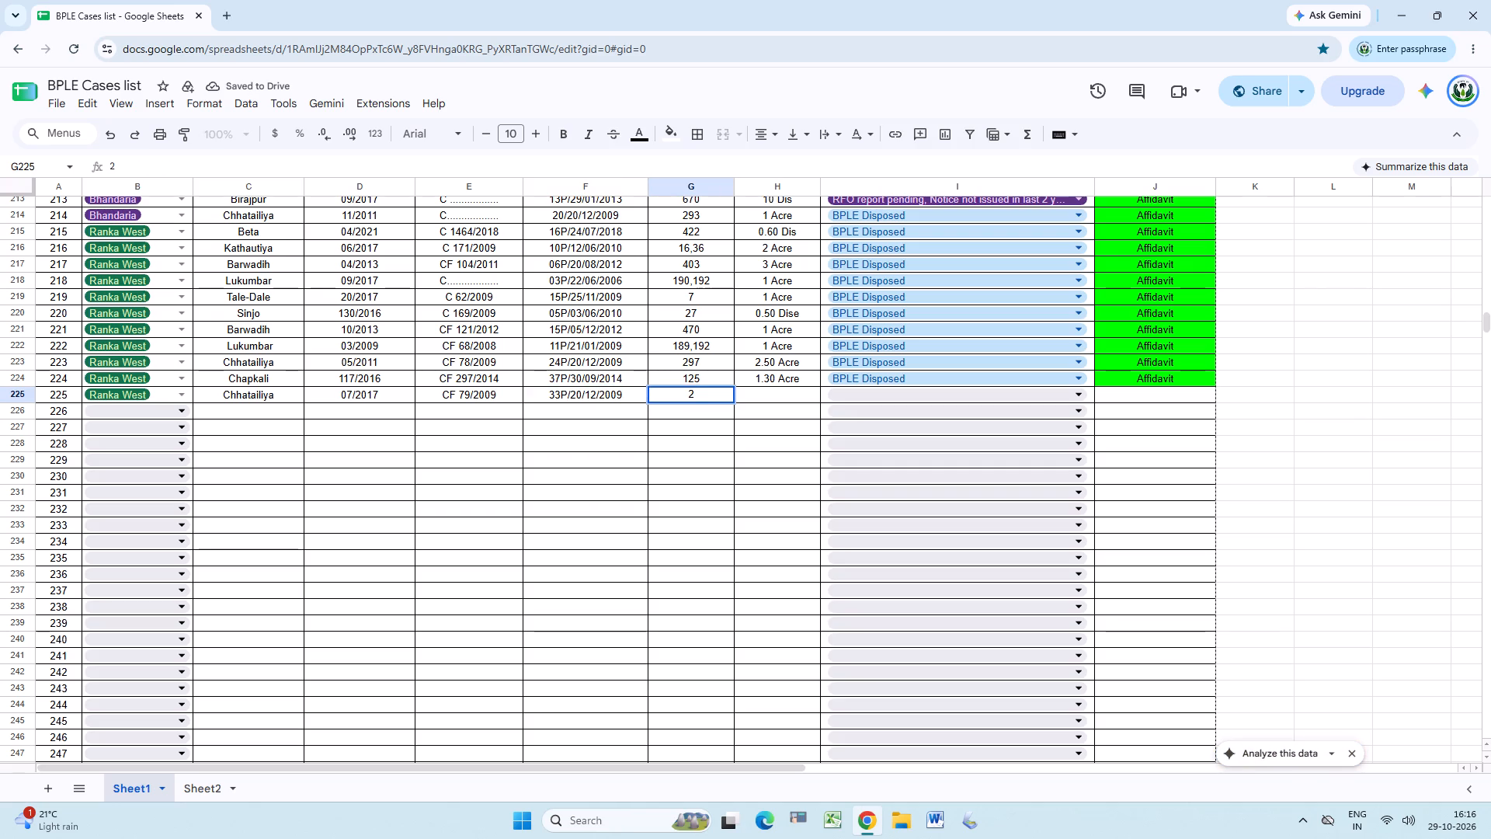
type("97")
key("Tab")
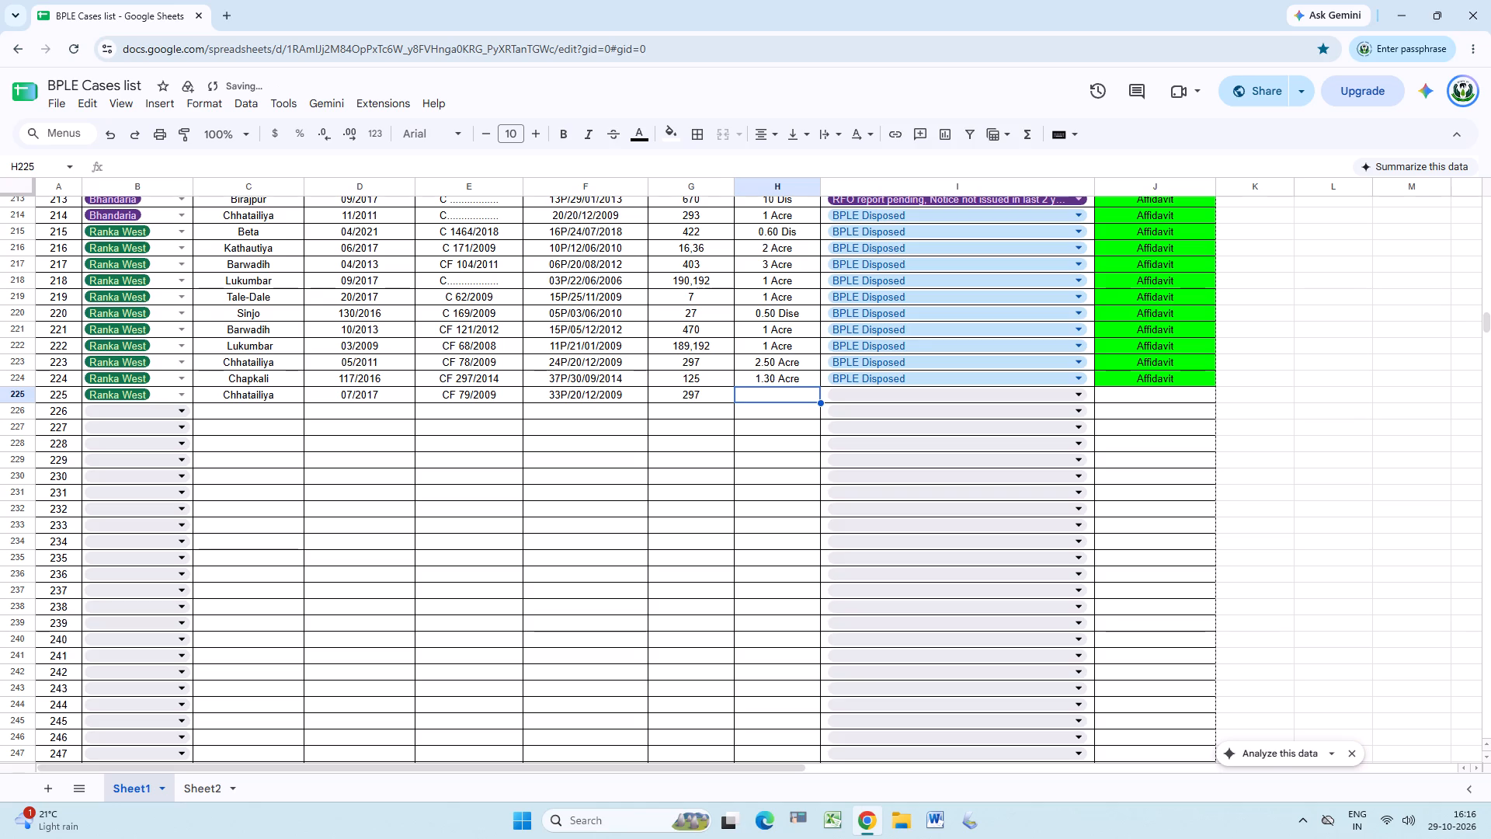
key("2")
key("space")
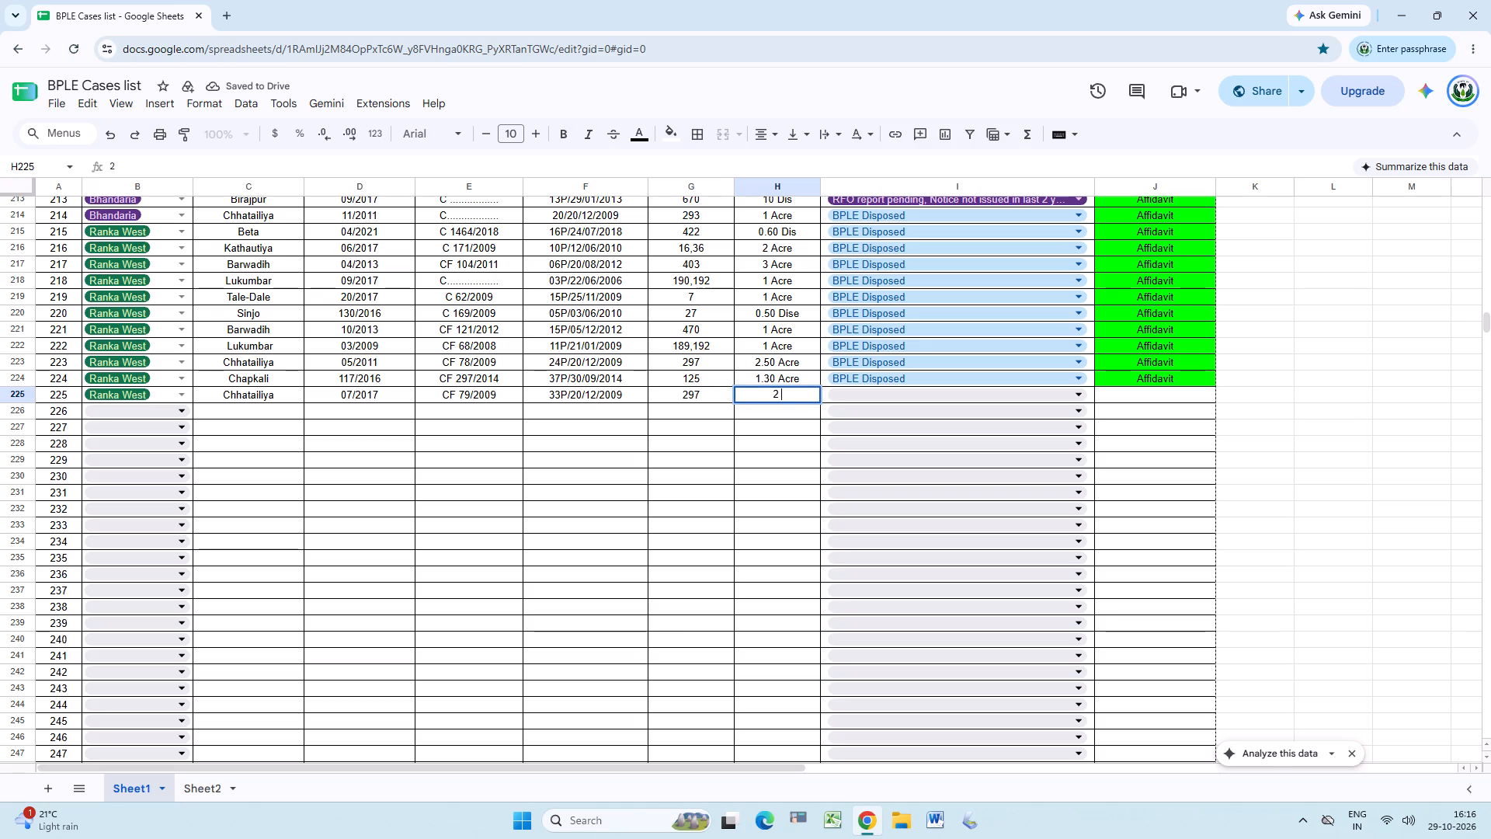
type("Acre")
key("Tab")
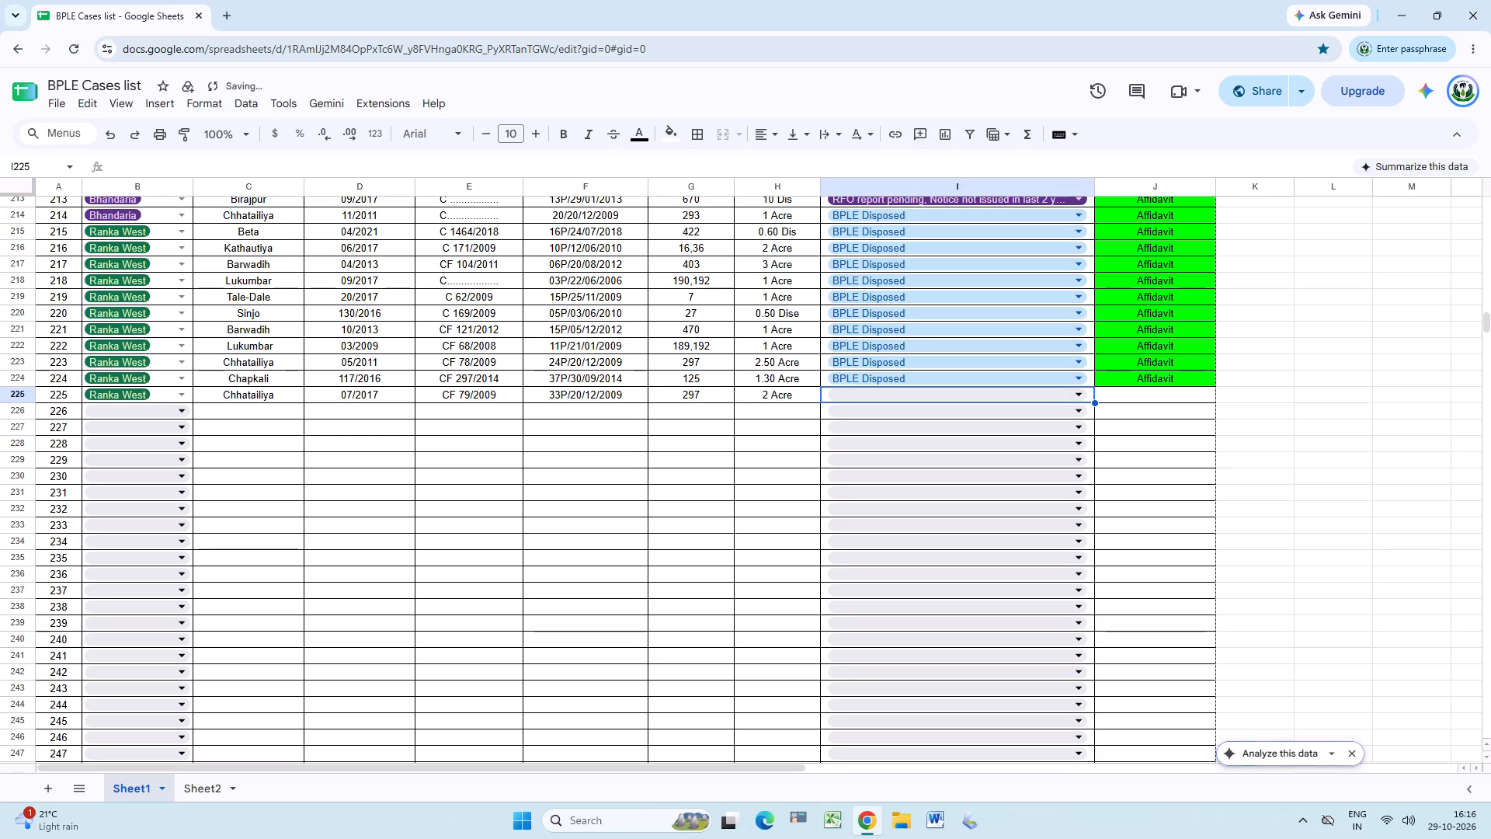
Copy the BPLE Disposed status and Affidavit entry from the row above into row 225.
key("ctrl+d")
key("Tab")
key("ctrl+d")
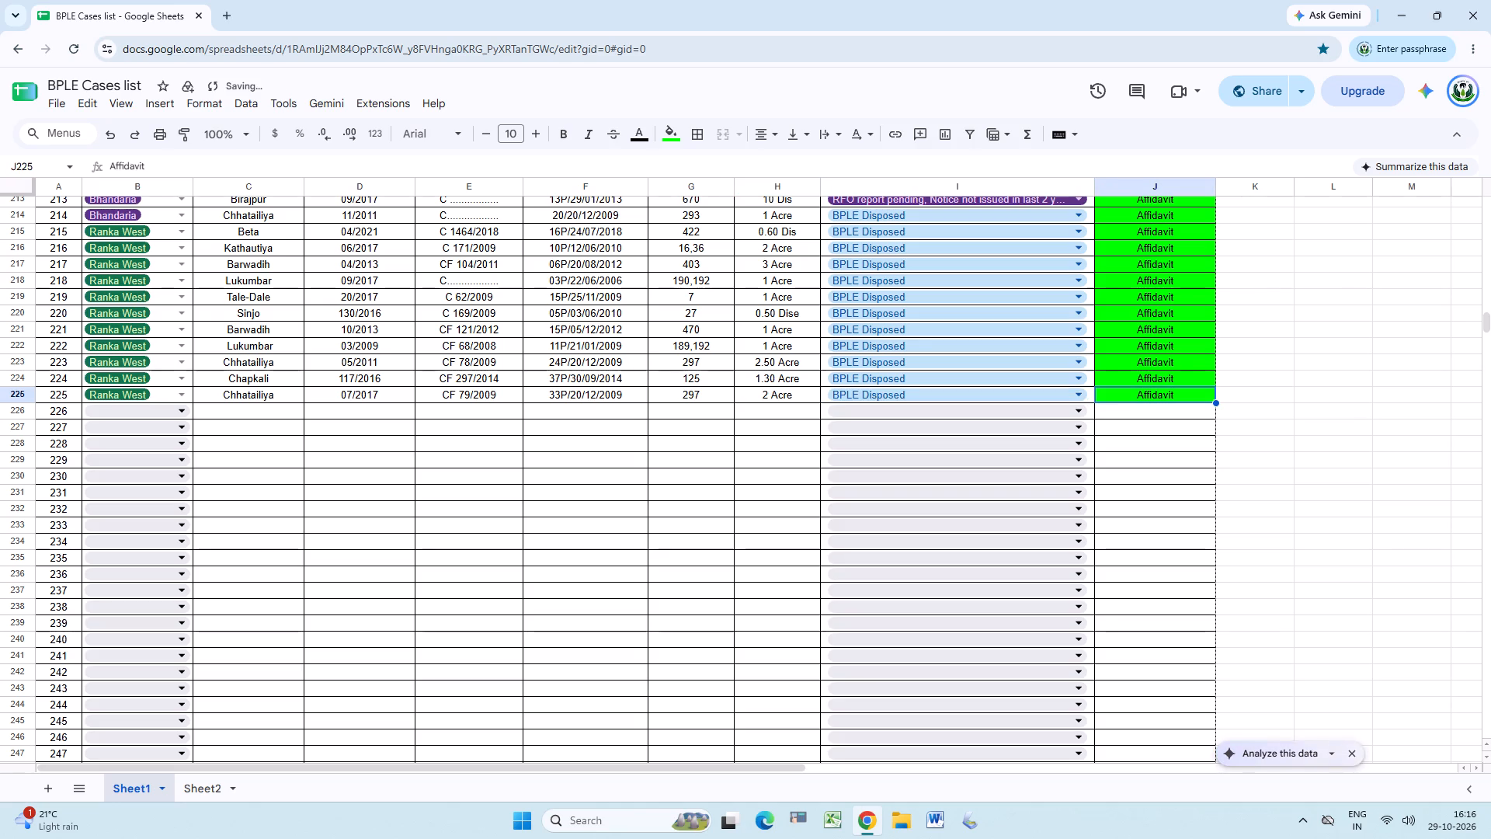
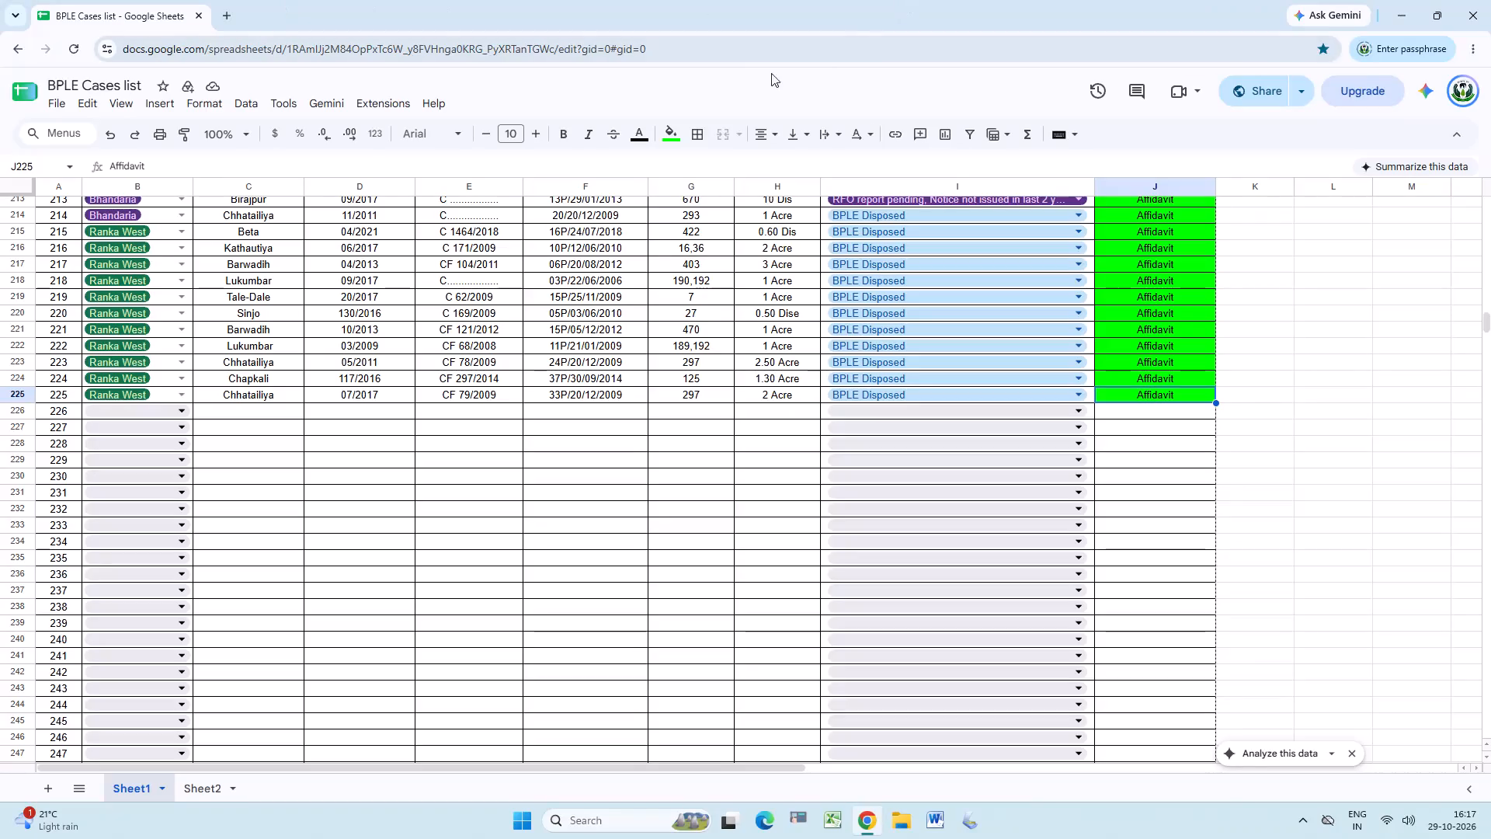
Check the sharing and general access settings of the BPLE Cases list.
left_click(1257, 98)
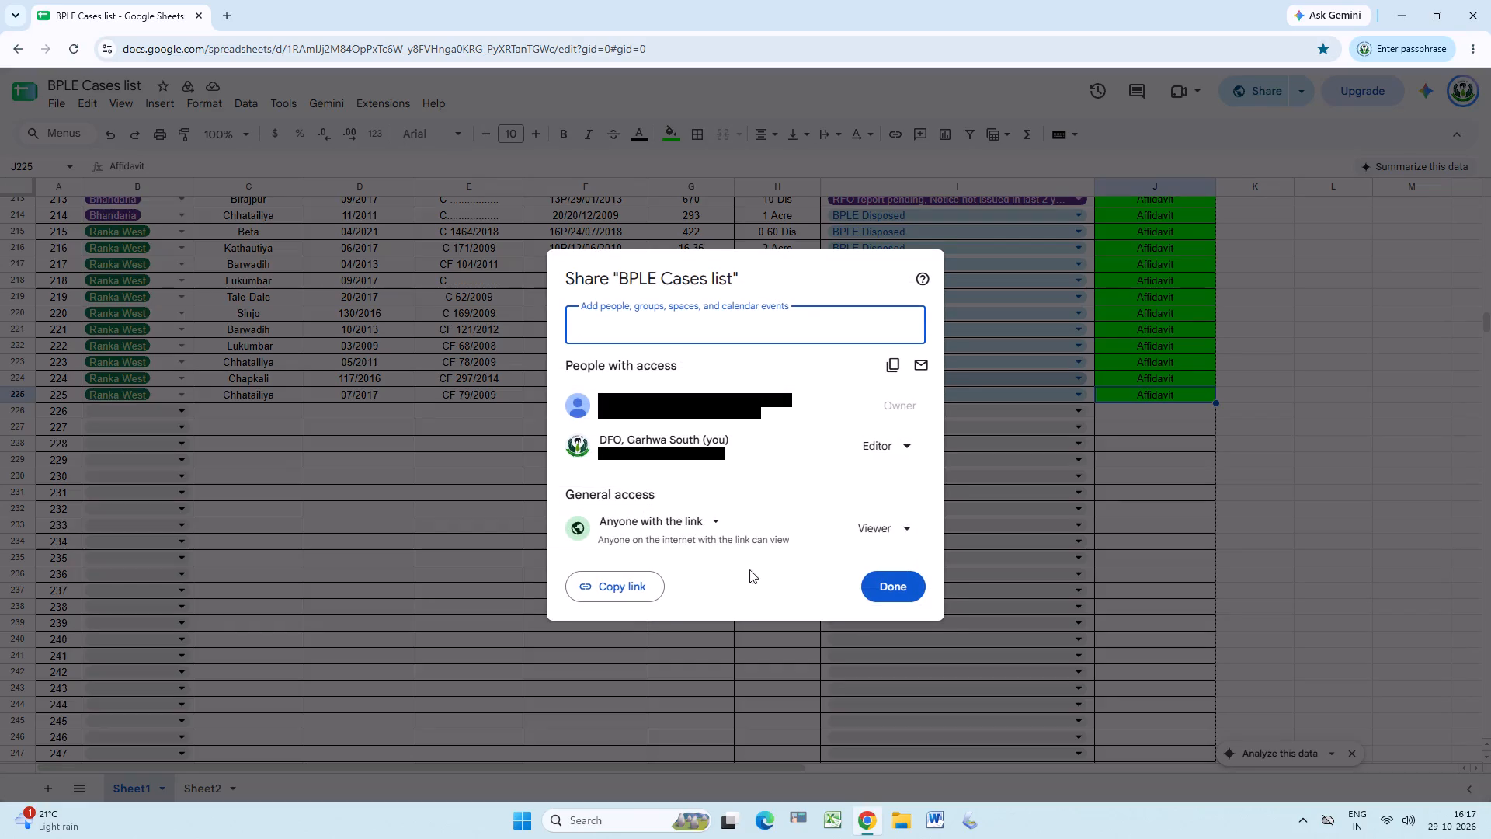
left_click(899, 577)
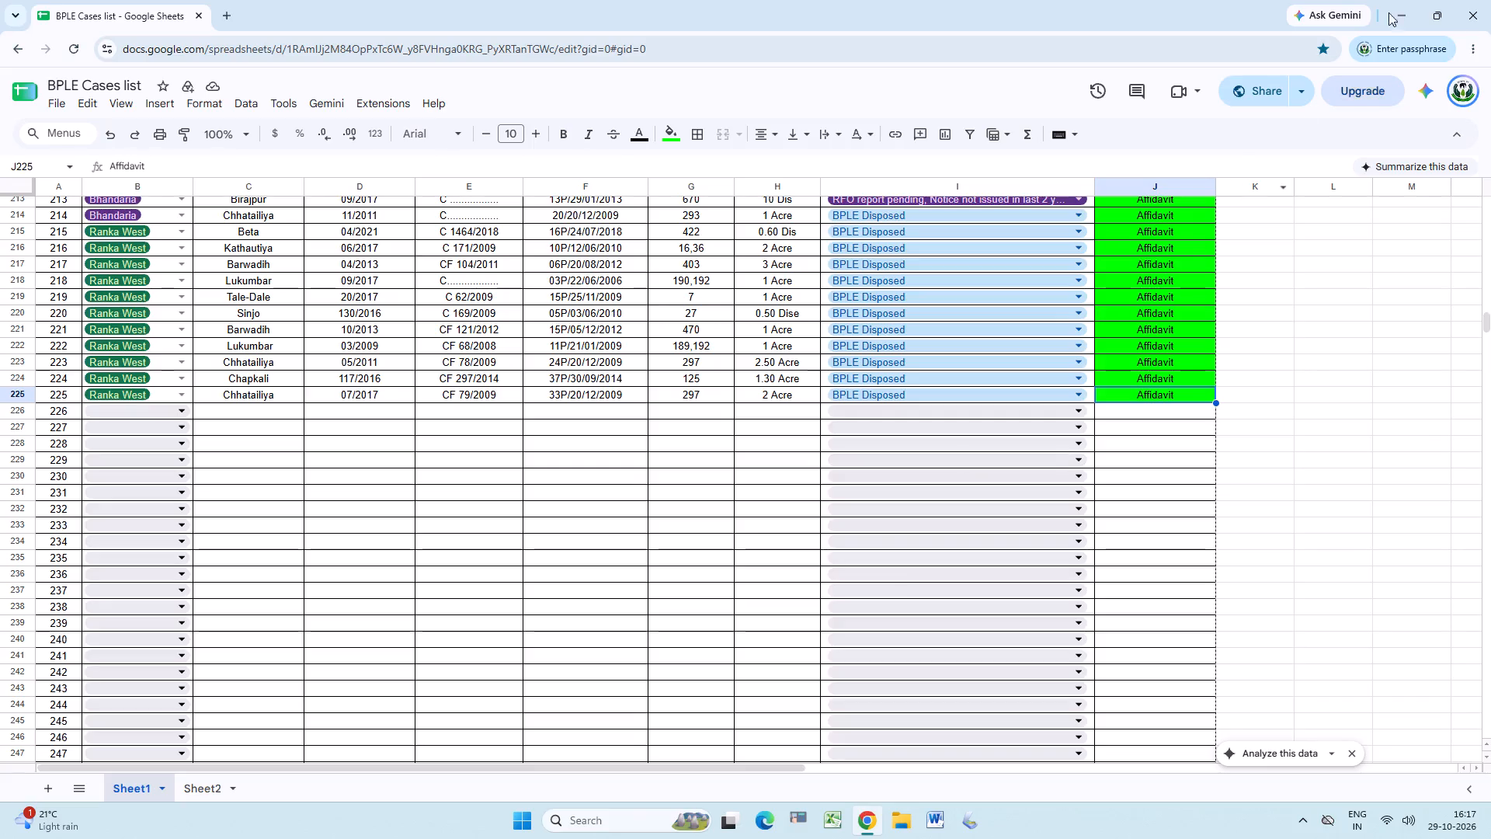
left_click(1260, 90)
left_click(891, 588)
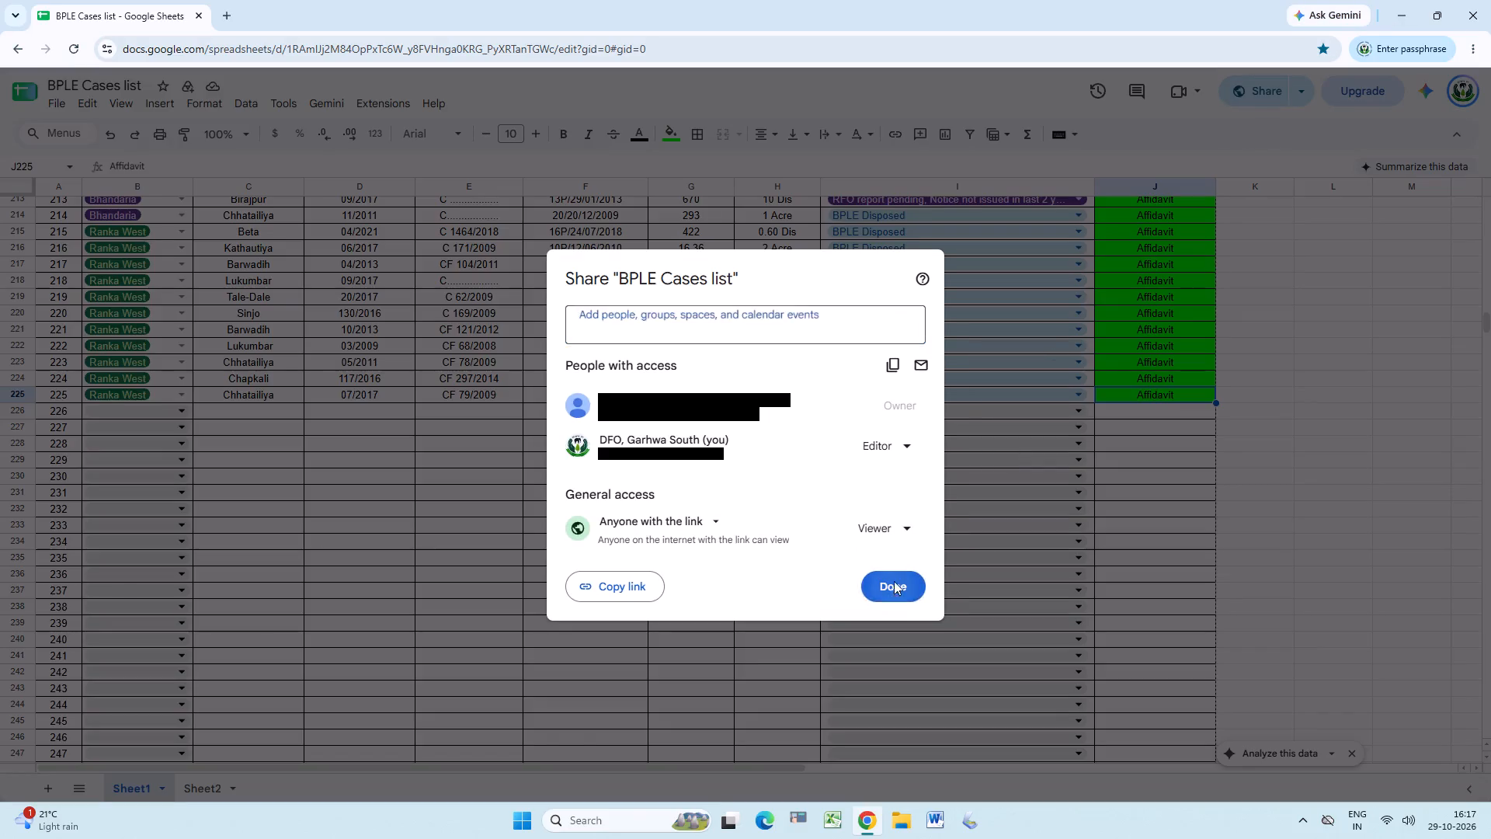
scroll(912, 543, "up", 2)
scroll(909, 545, "down", 2)
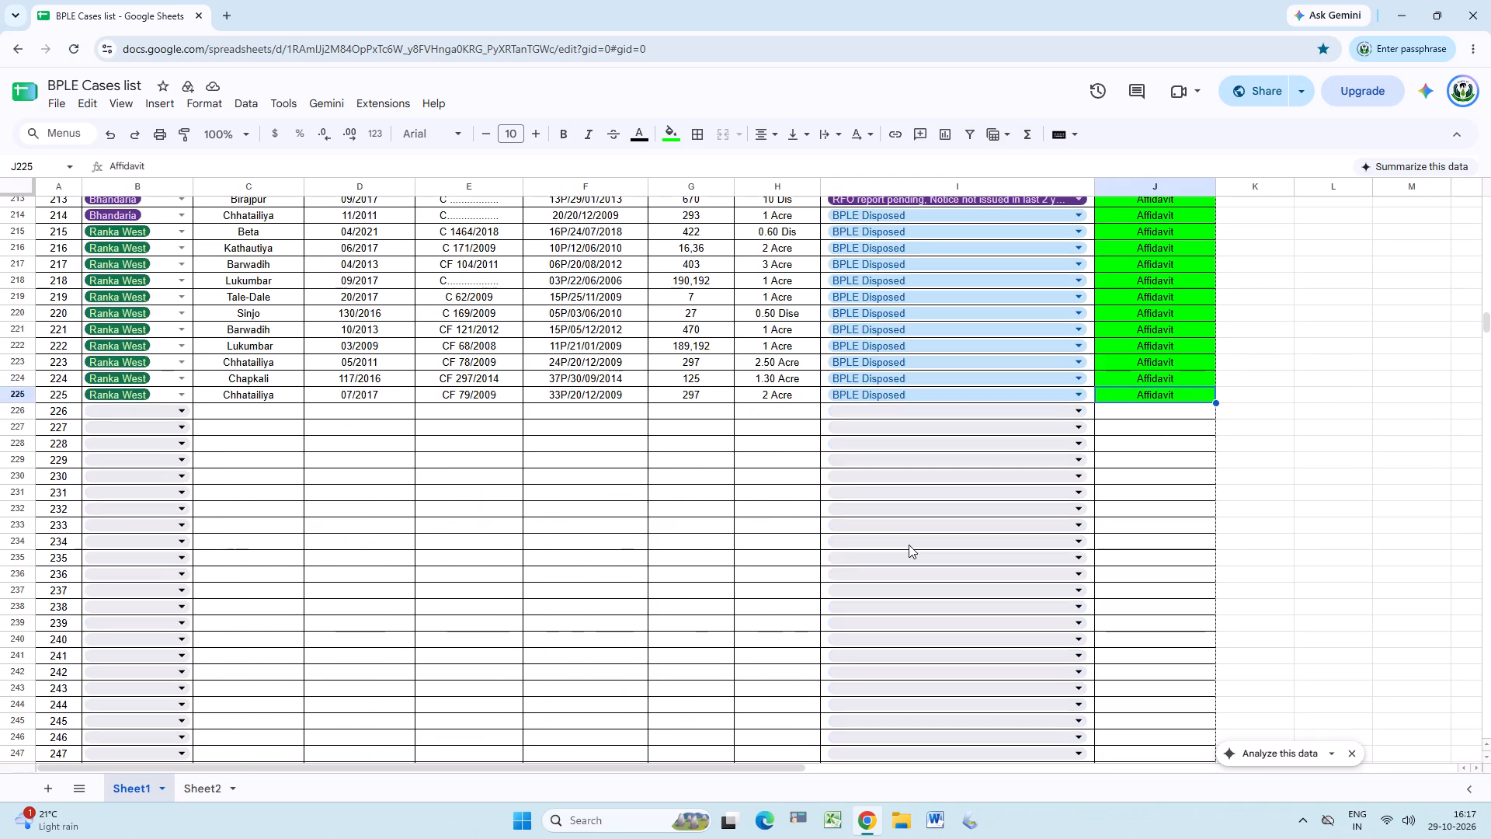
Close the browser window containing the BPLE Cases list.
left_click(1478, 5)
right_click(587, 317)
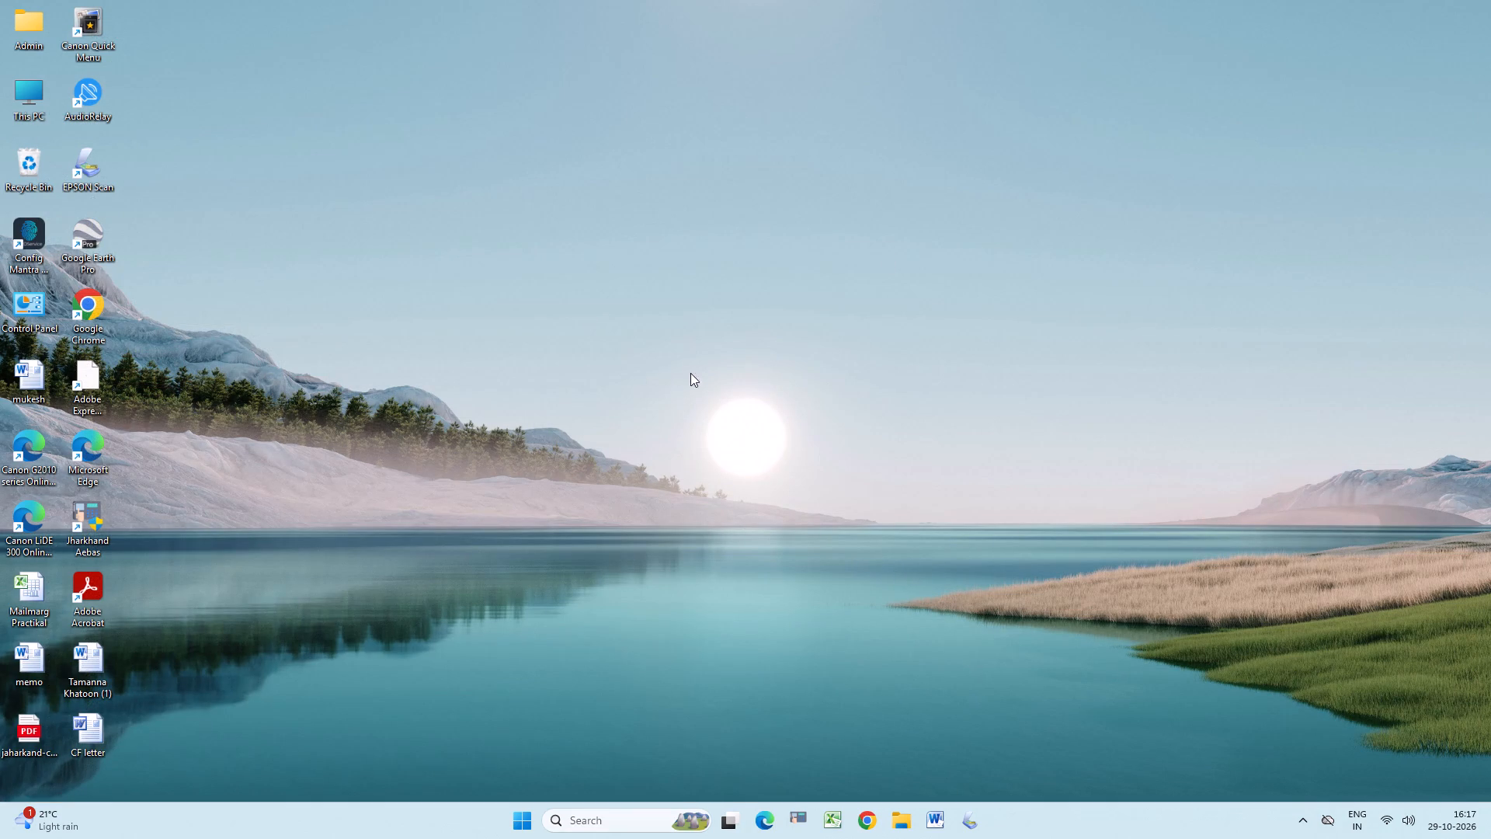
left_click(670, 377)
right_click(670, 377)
Reopen Chrome, search Google Sheets for "bple" and open the BPLE Cases list.
left_click(860, 832)
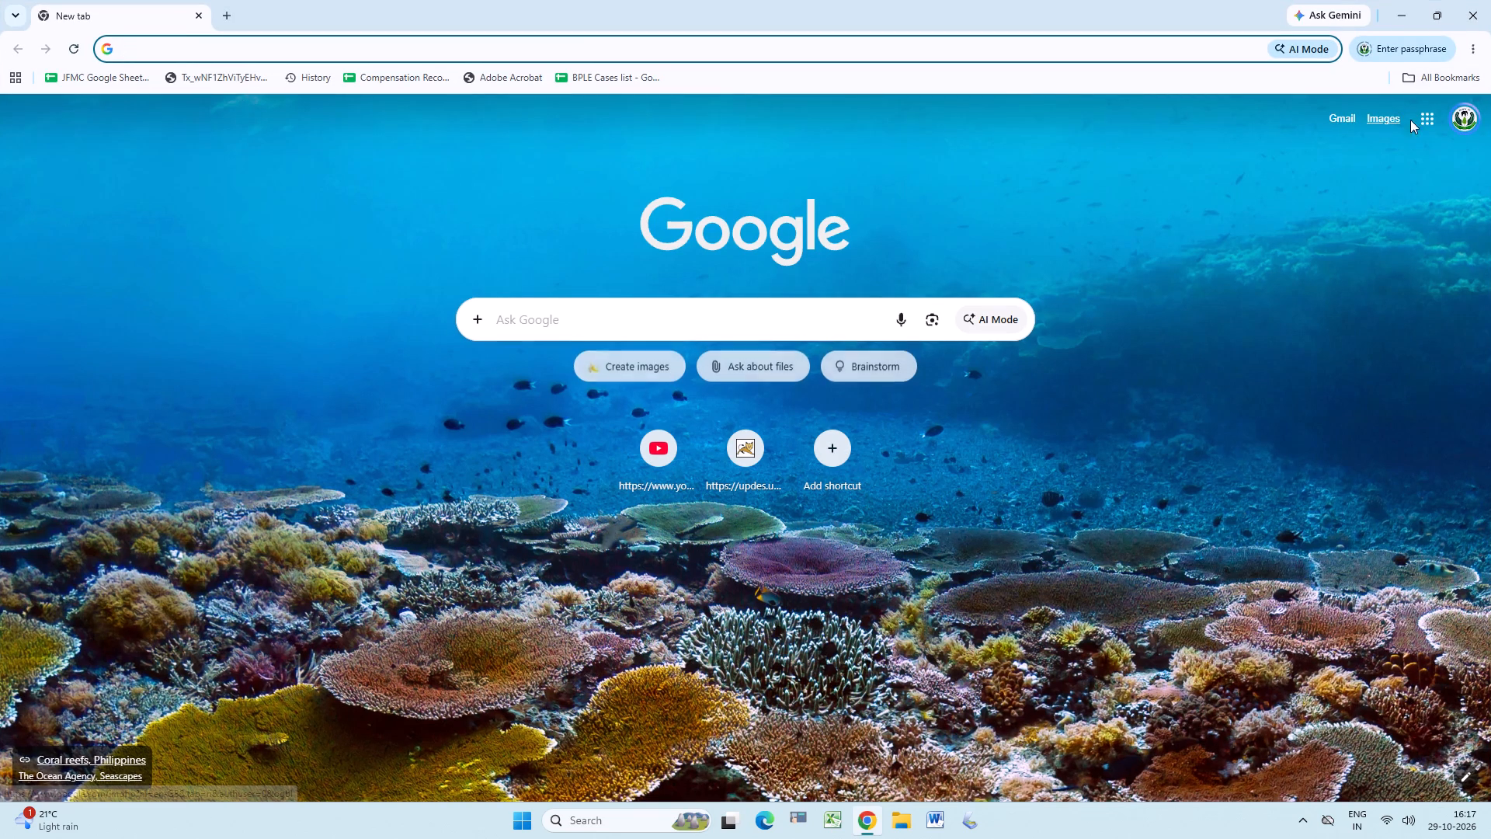
left_click(1424, 112)
left_click(1340, 534)
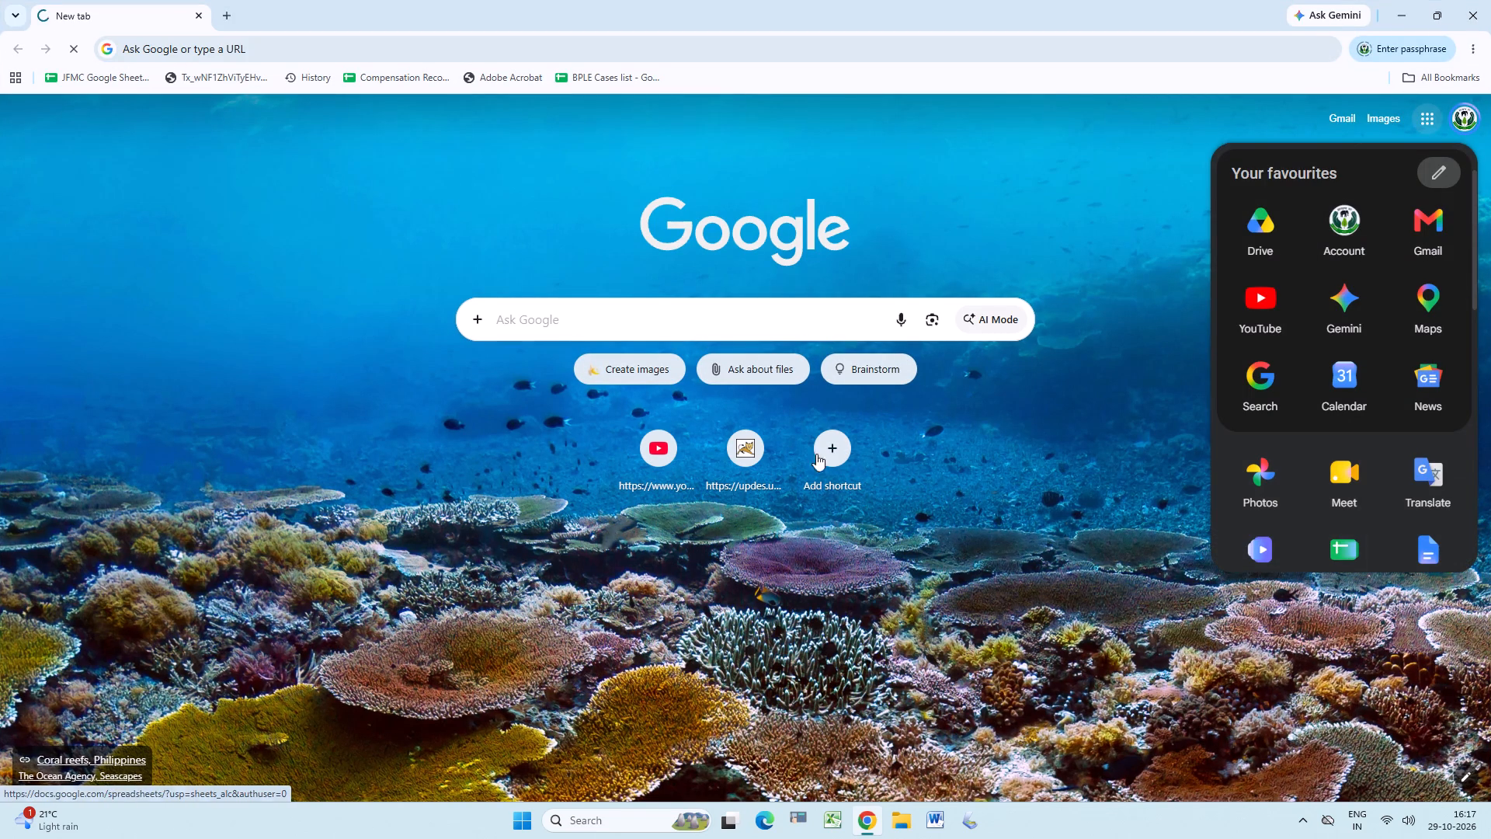
left_click(619, 98)
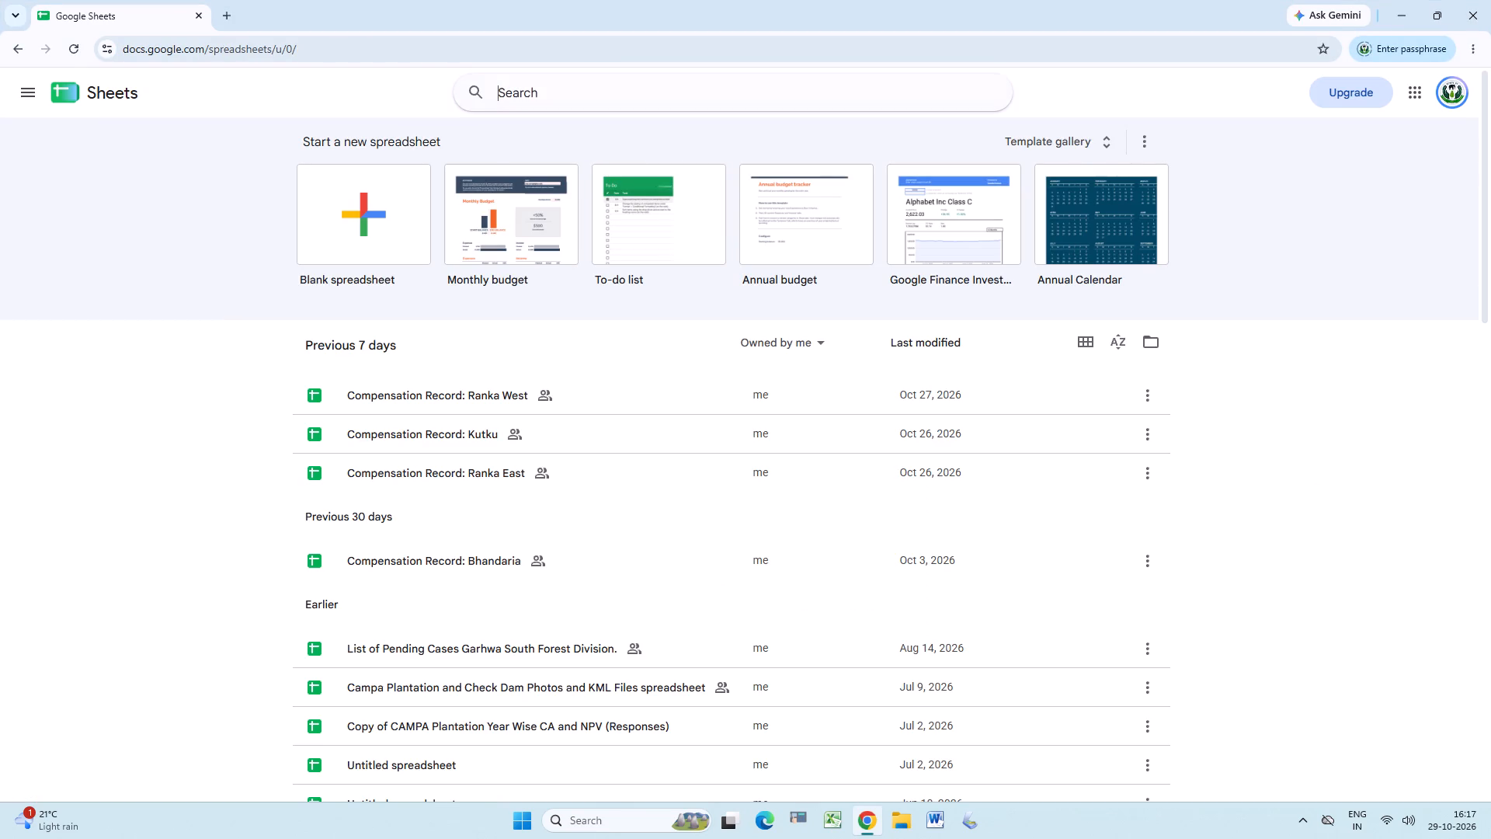
type("bple")
key("Return")
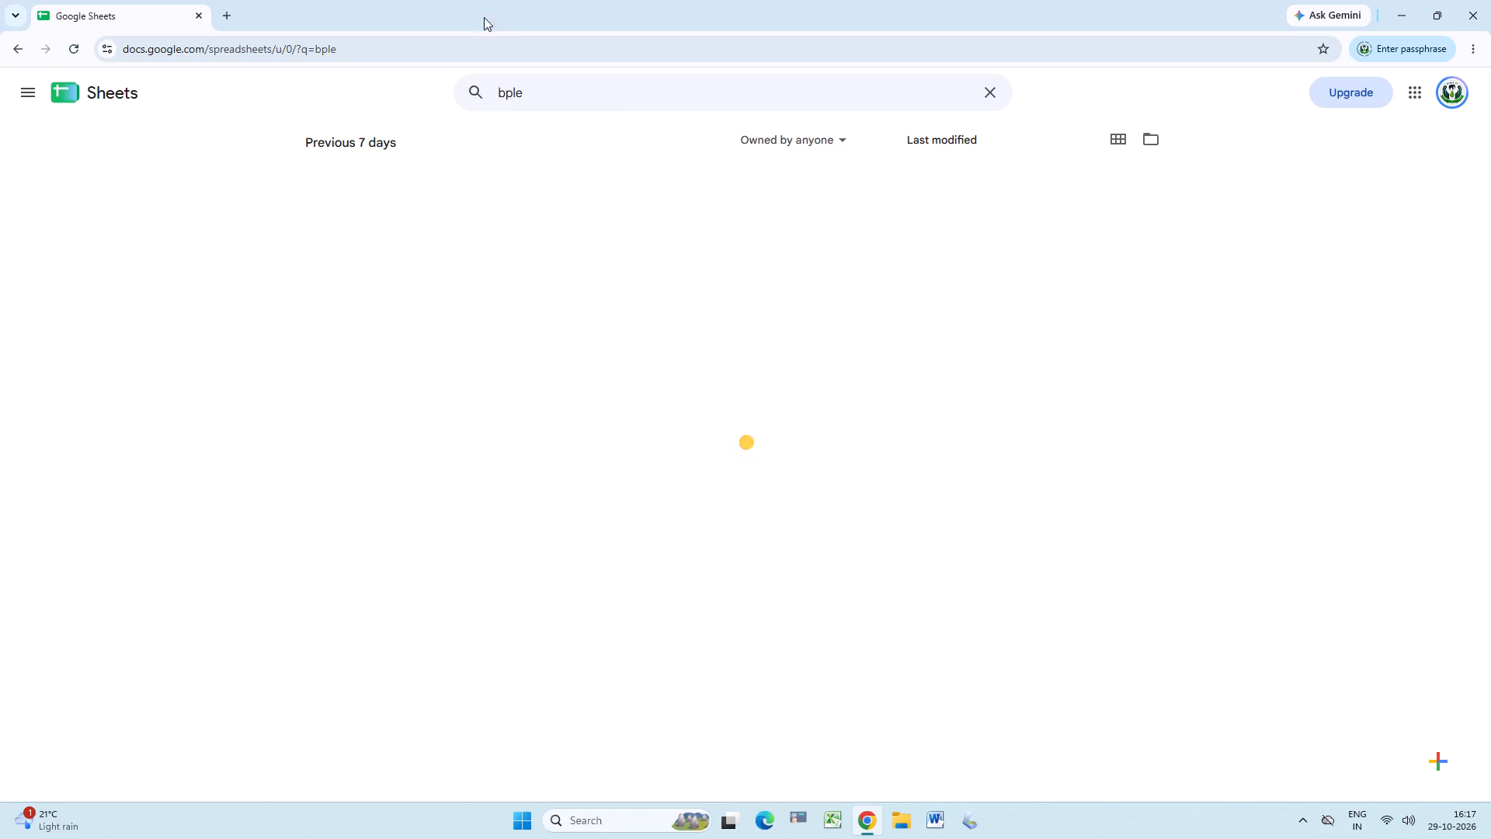
left_click(402, 205)
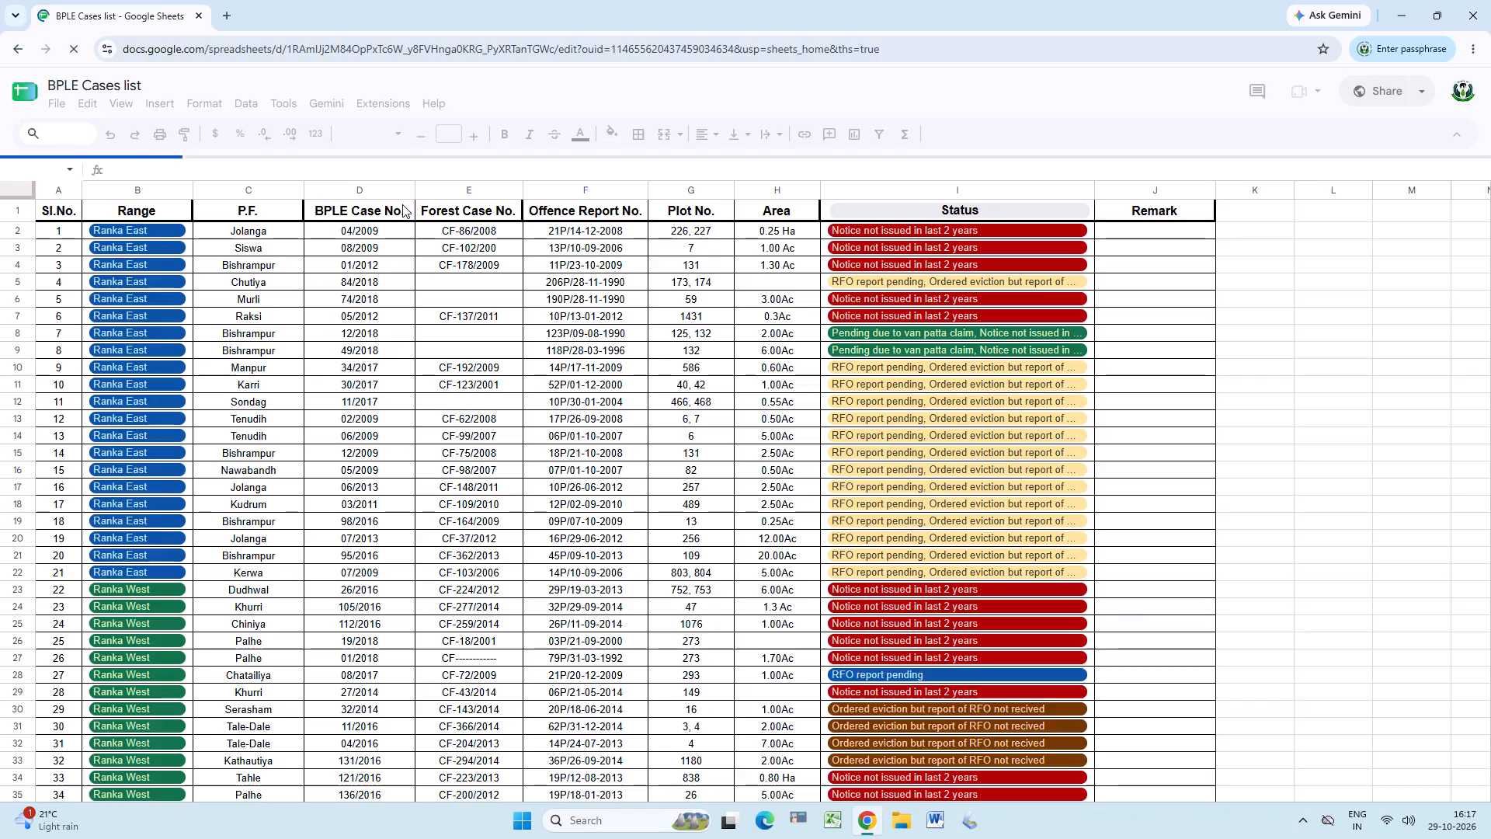
Print only page 5 of the current sheet, one copy, in landscape on the HP LaserJet M1005.
scroll(439, 400, "down", 6)
scroll(308, 307, "up", 3)
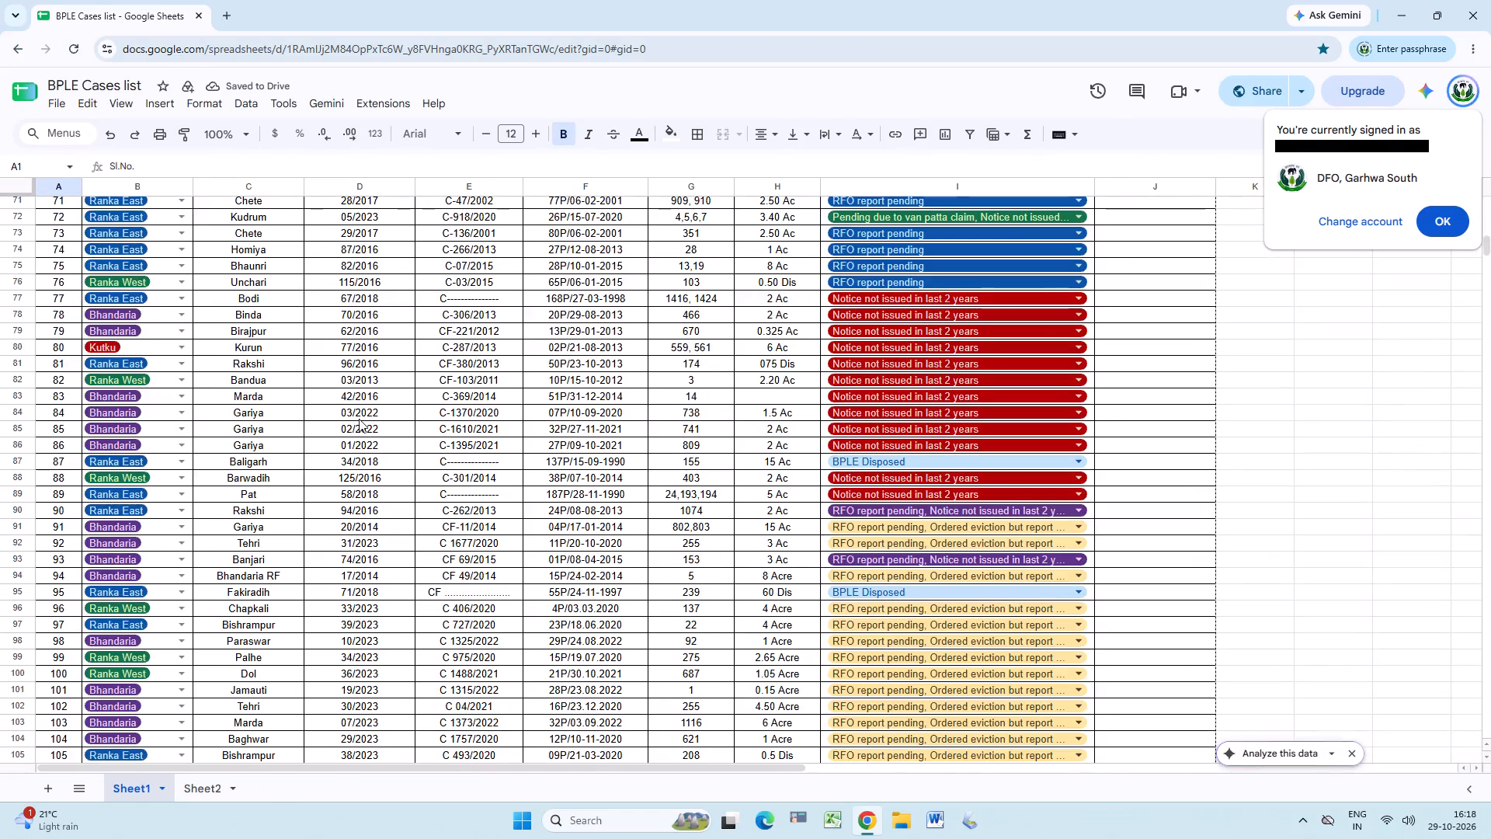
key("ctrl+p")
scroll(550, 463, "down", 1)
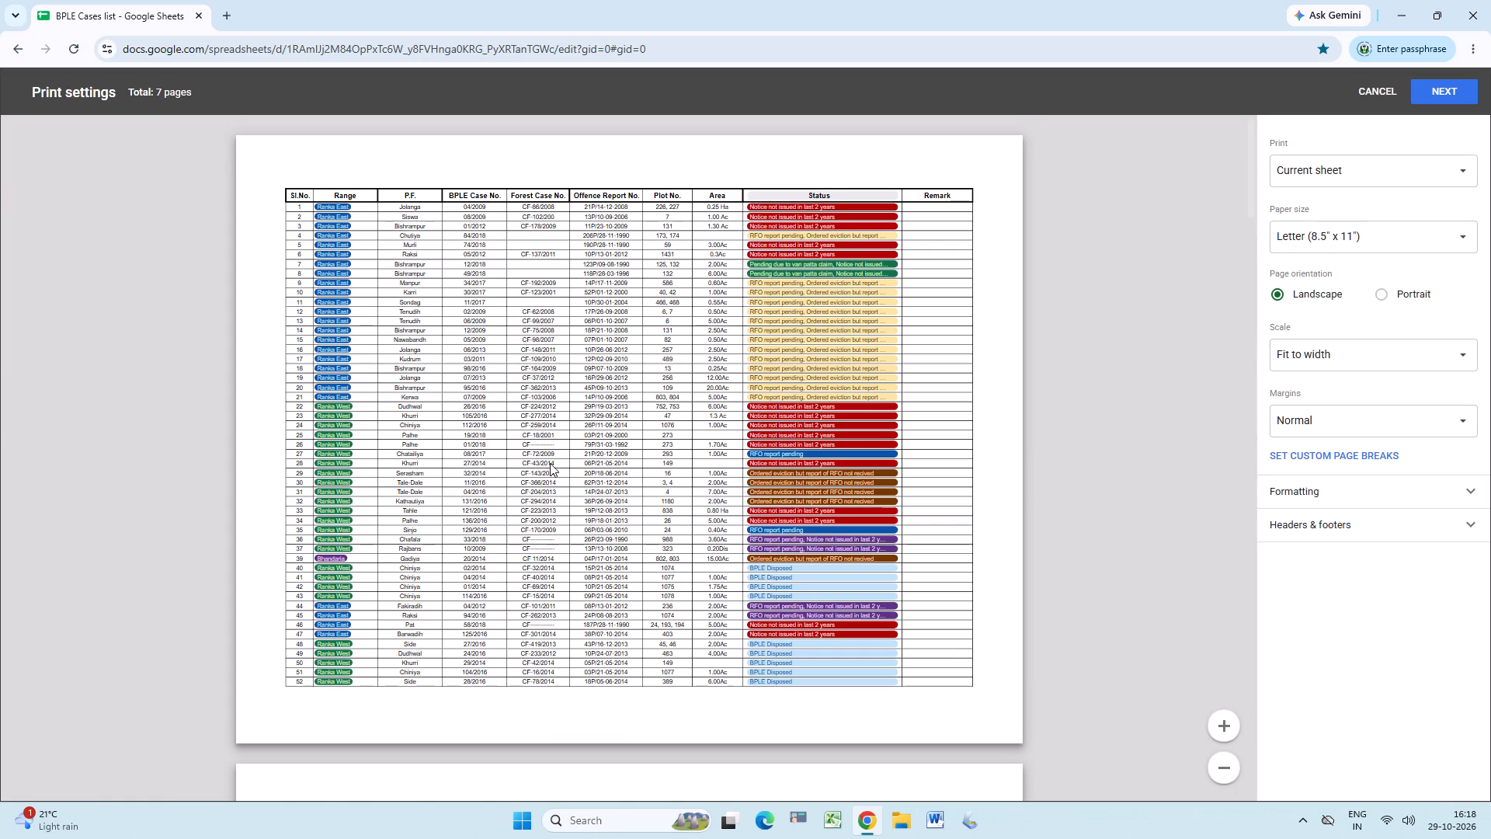
scroll(550, 463, "down", 5)
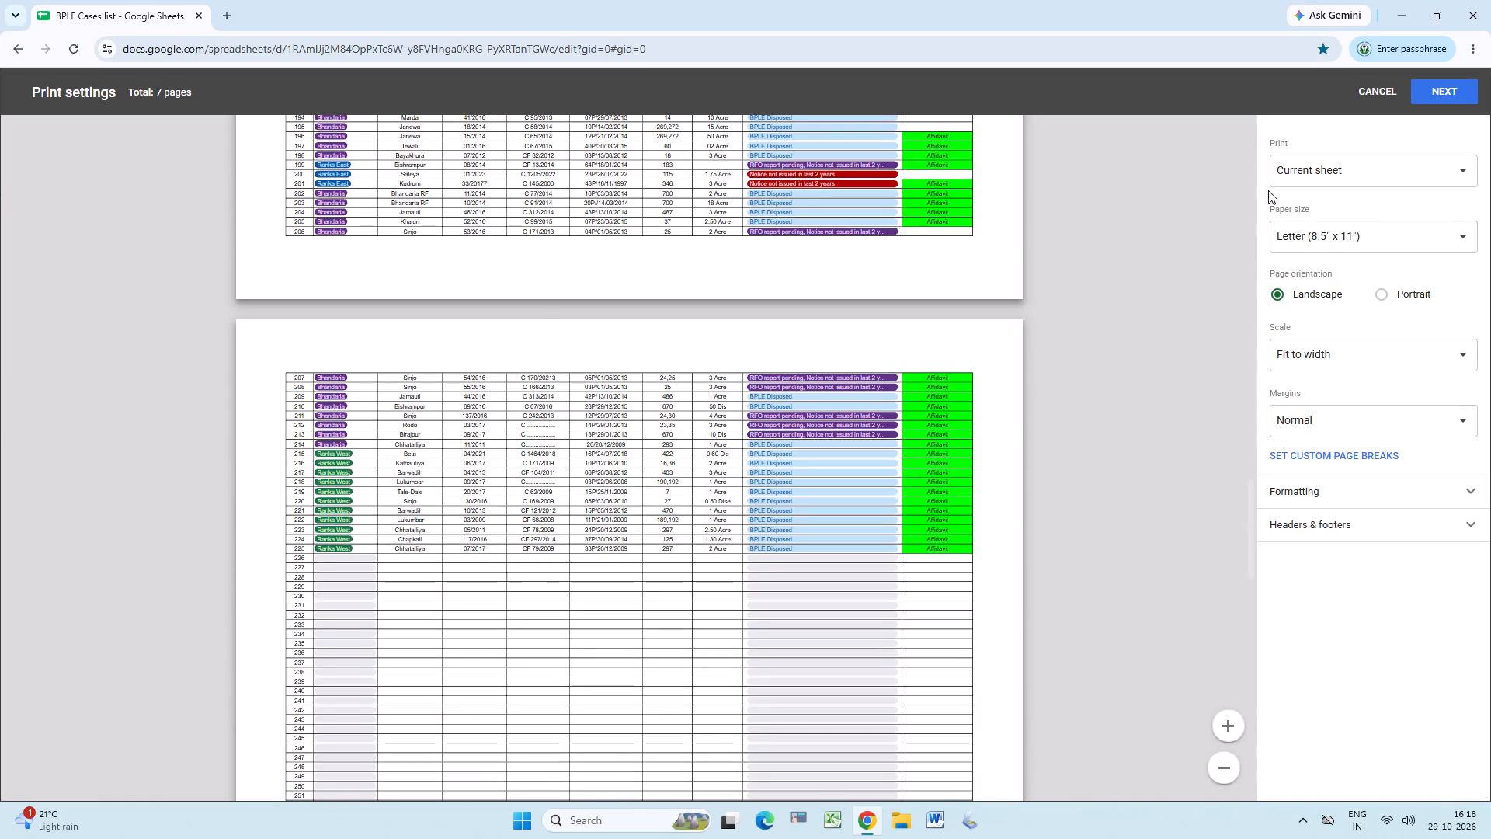
left_click(1424, 93)
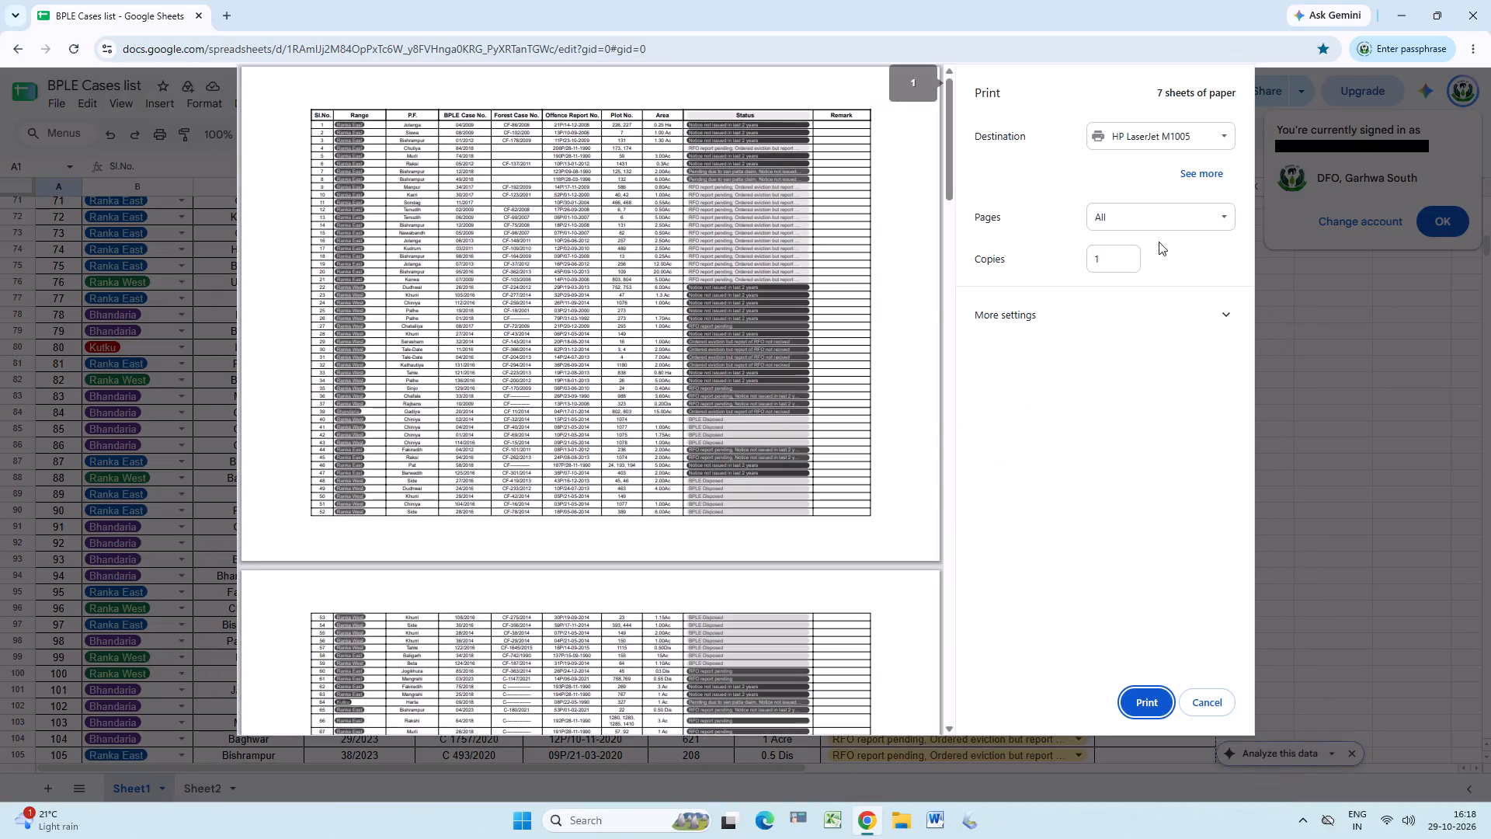
left_click(1149, 220)
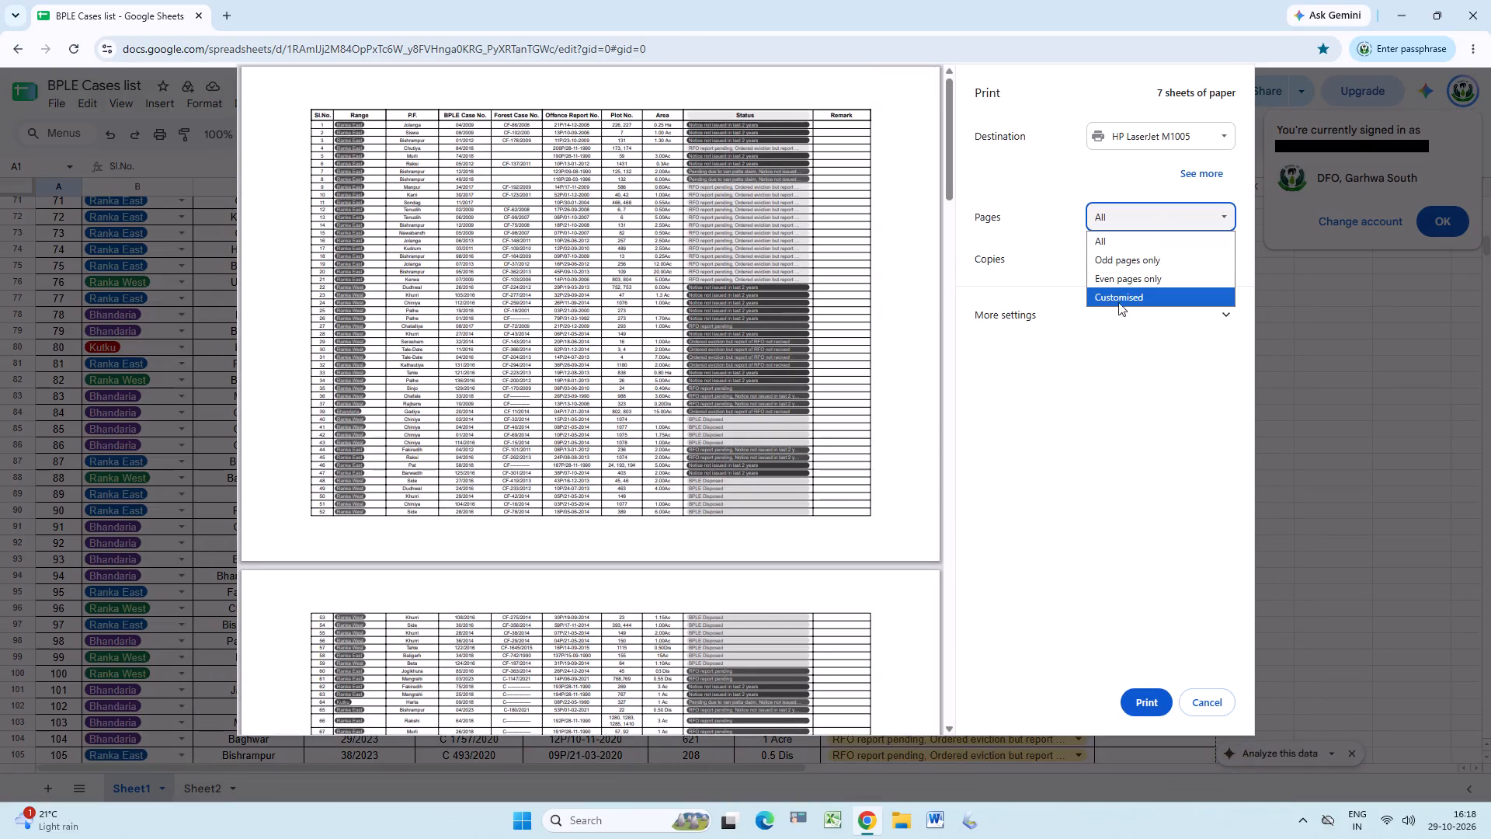
left_click(1123, 294)
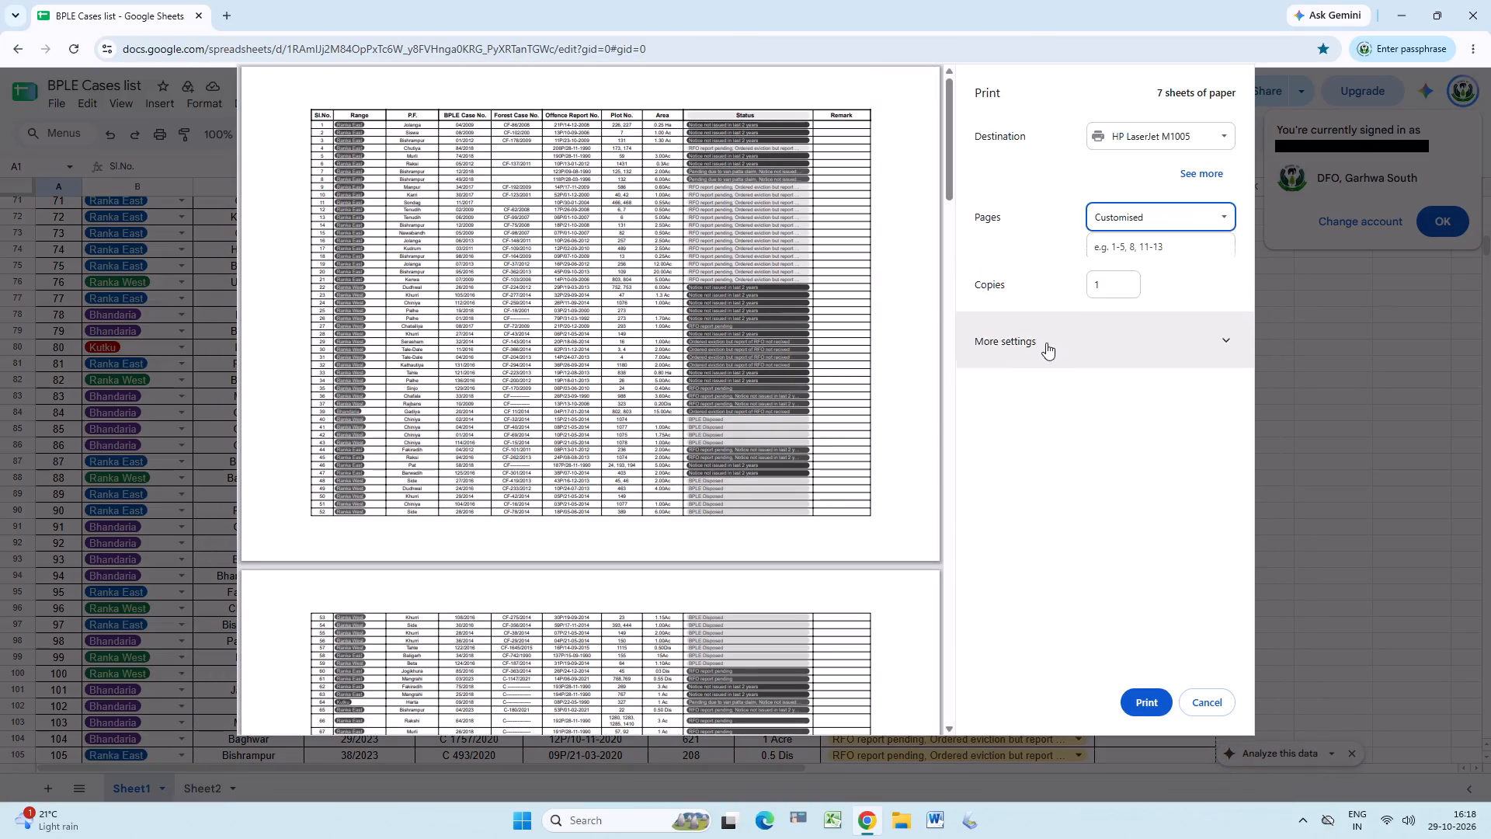
key("4")
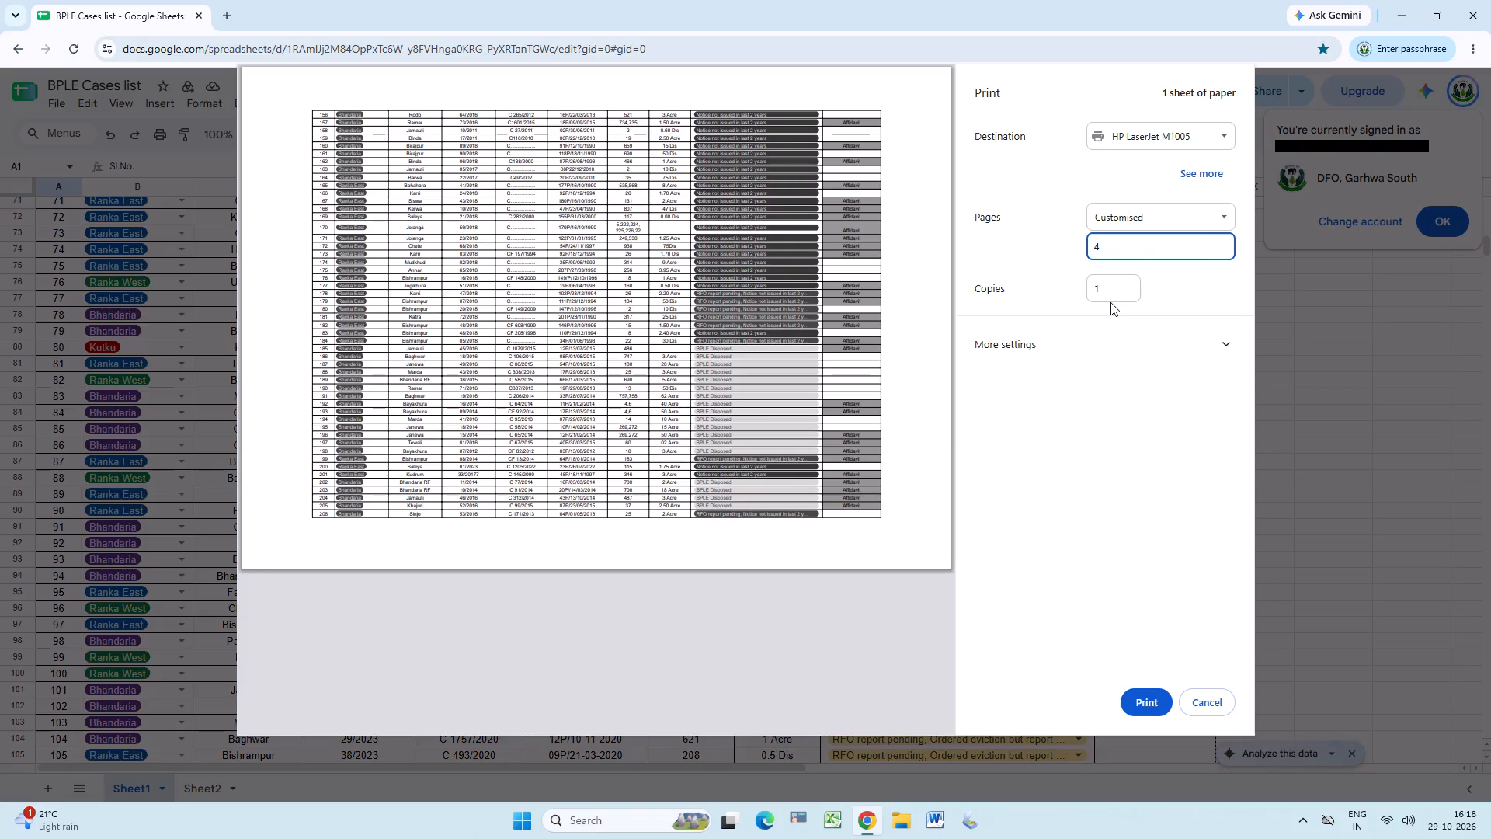
key("BackSpace")
key("5")
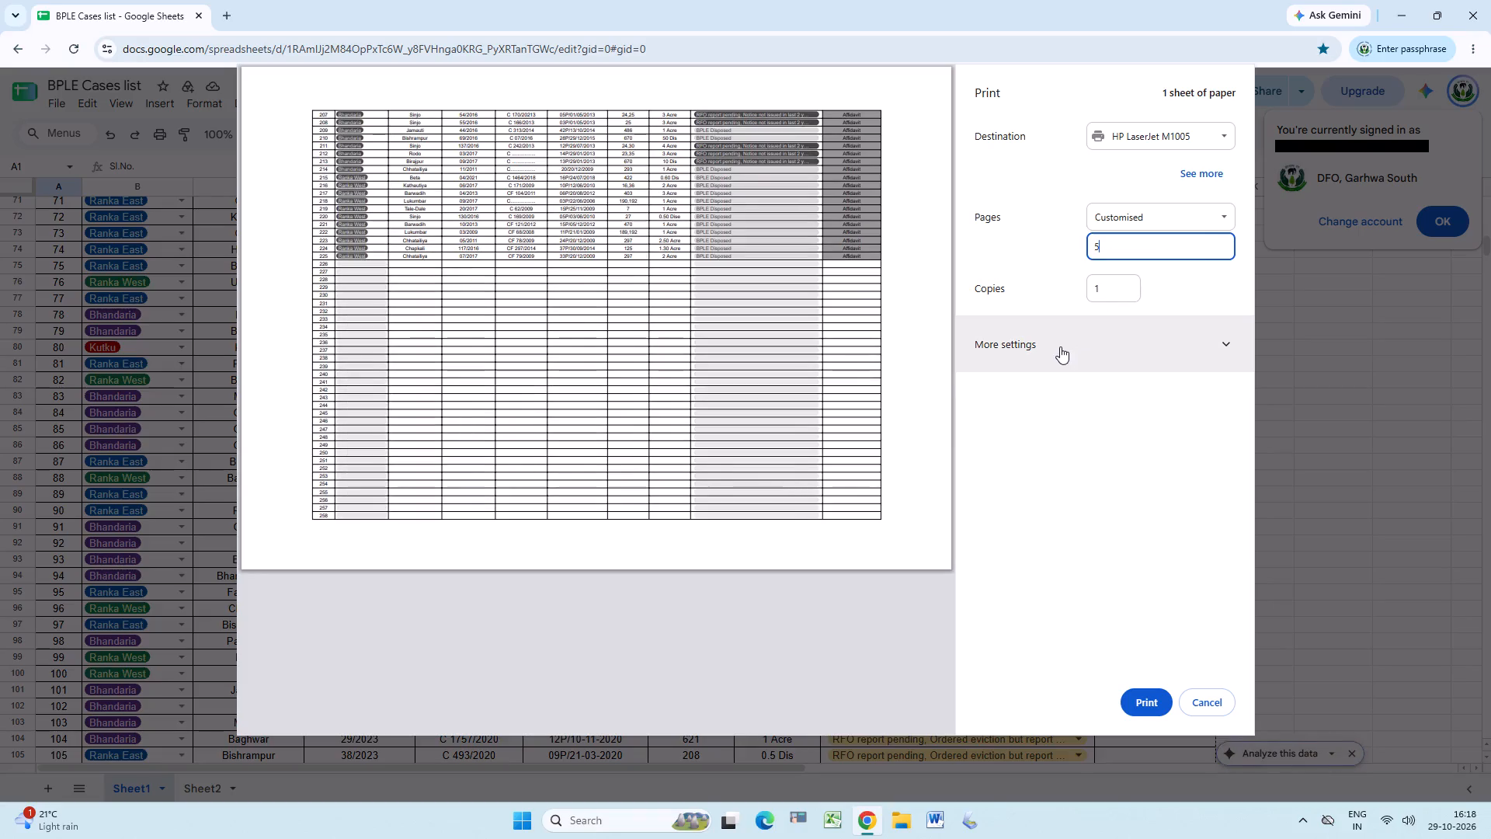
left_click(1151, 699)
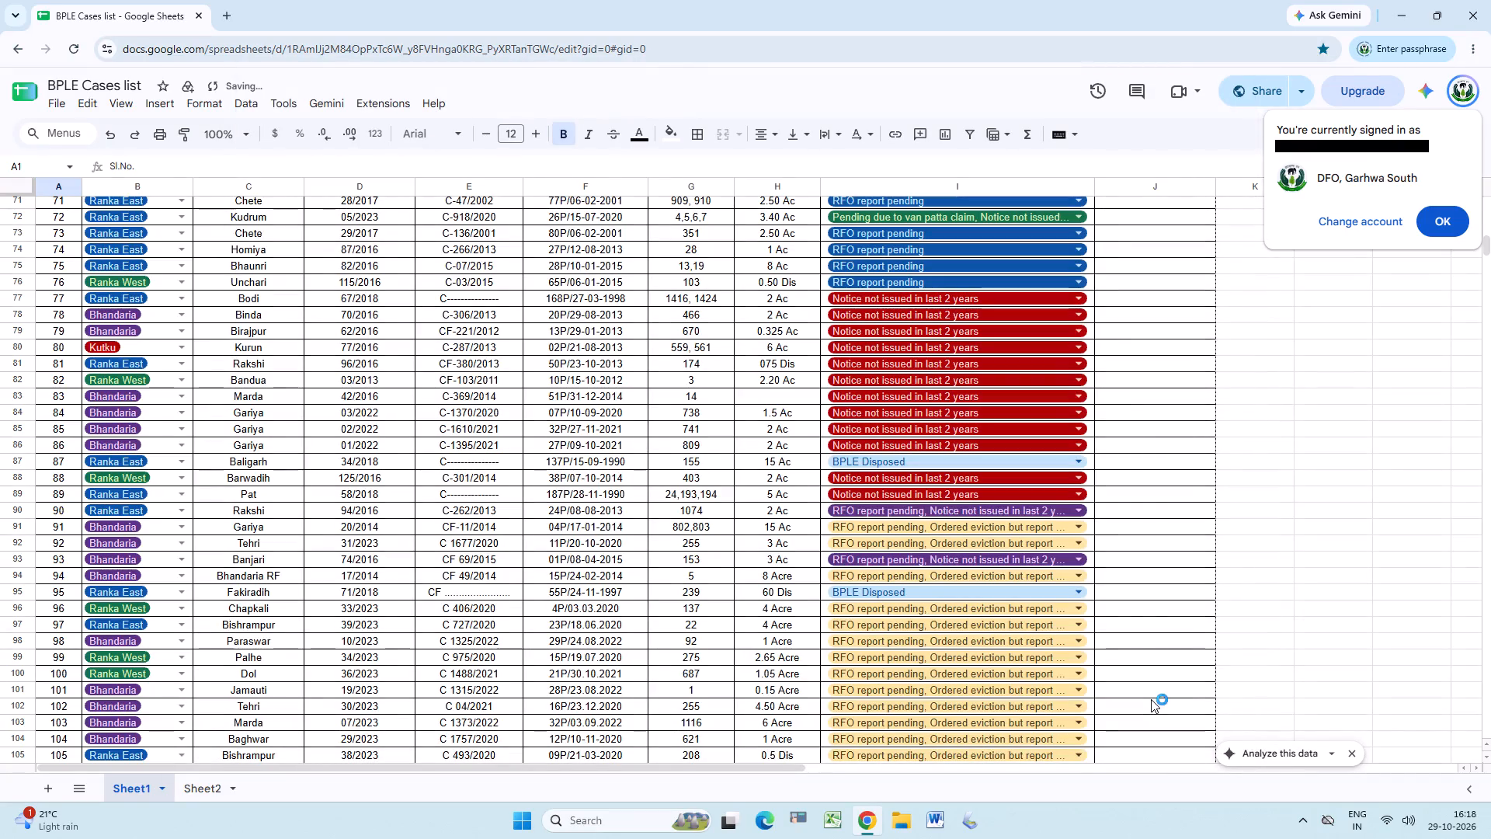
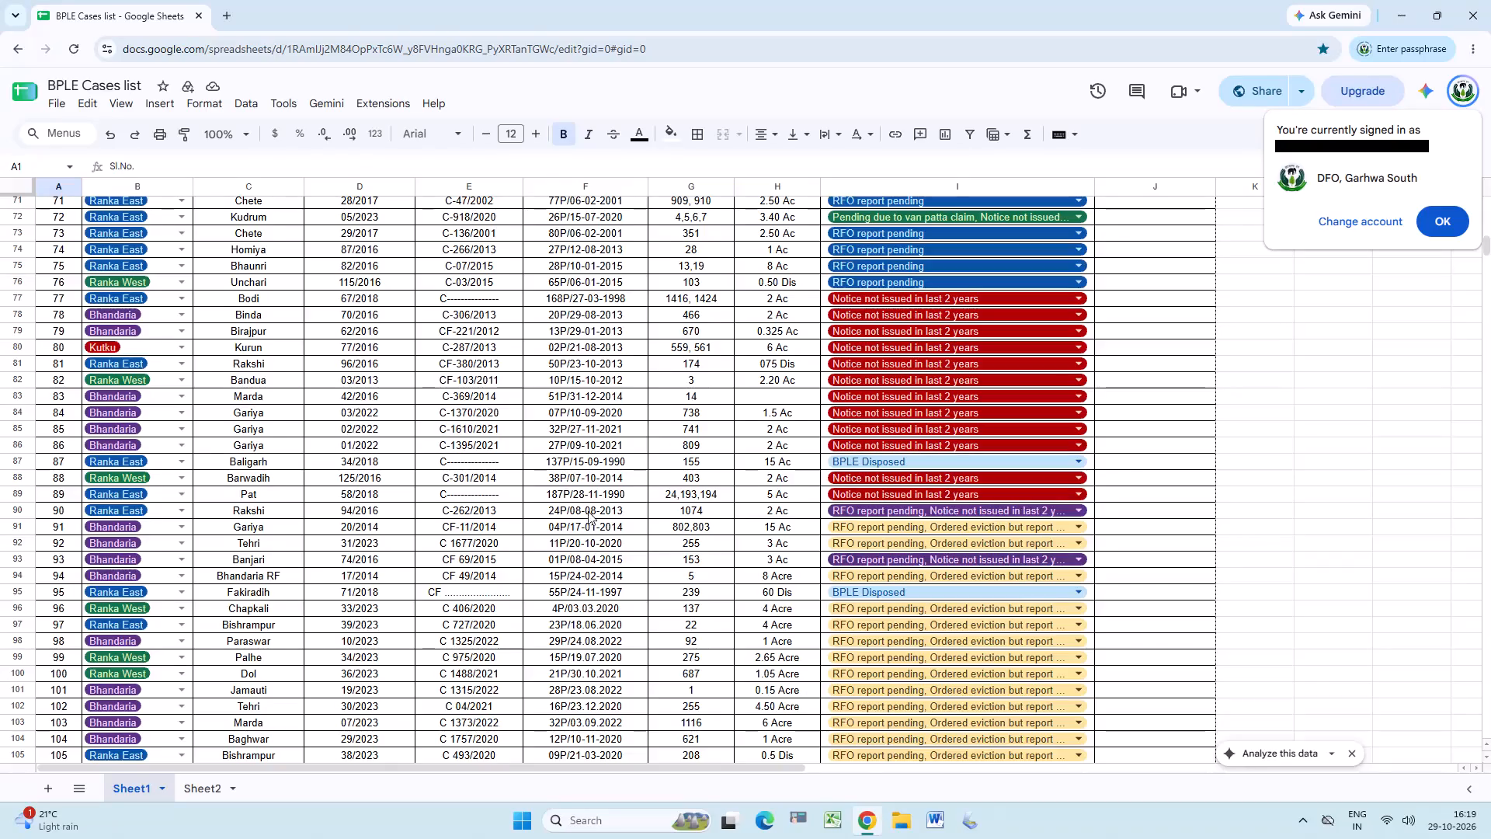
Go to the end of the case records on Sheet1 and review the latest Ranka West entries through row 225.
scroll(584, 512, "down", 7)
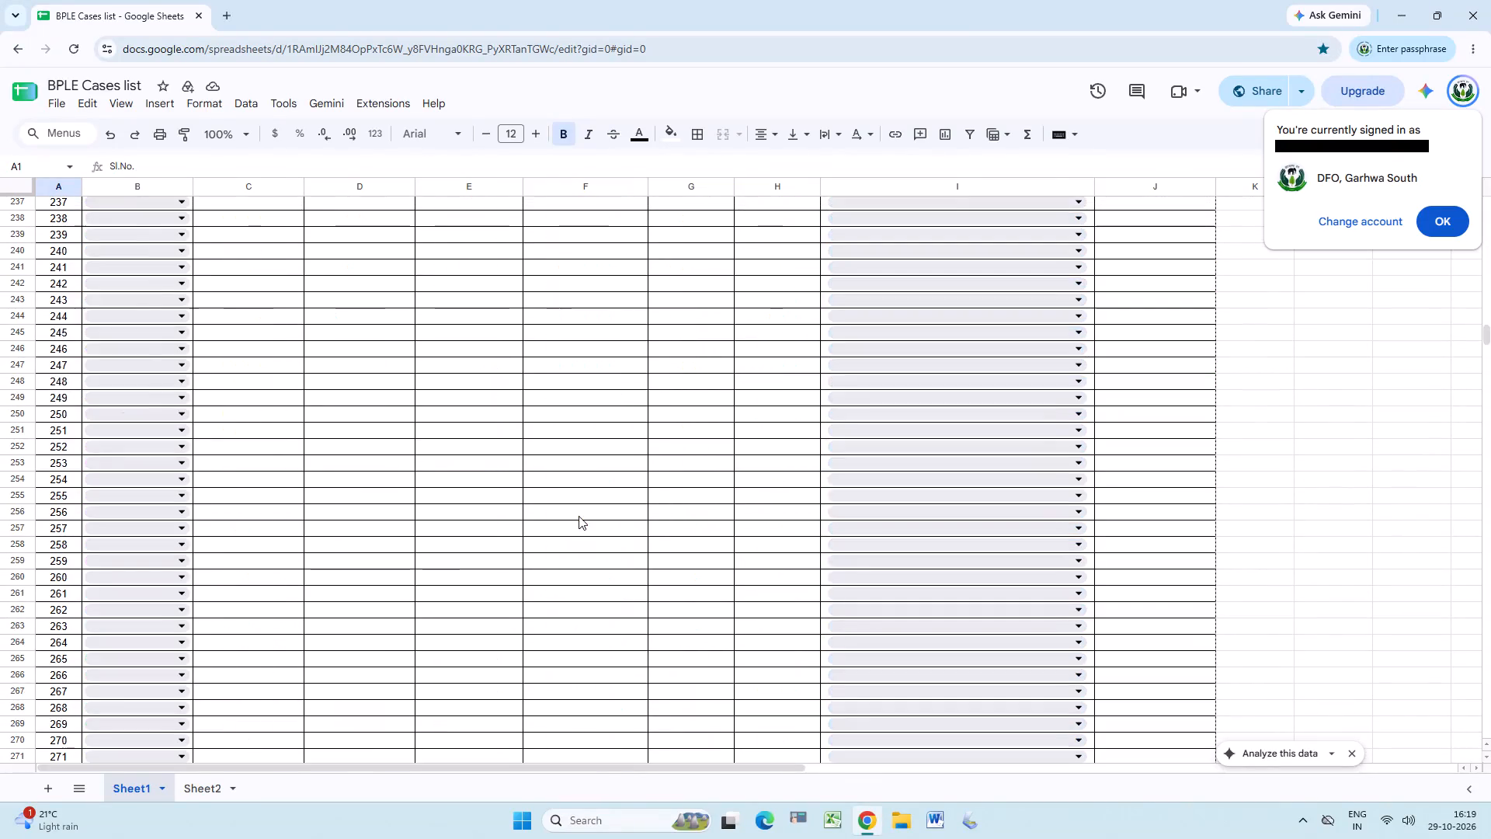
scroll(579, 516, "up", 1)
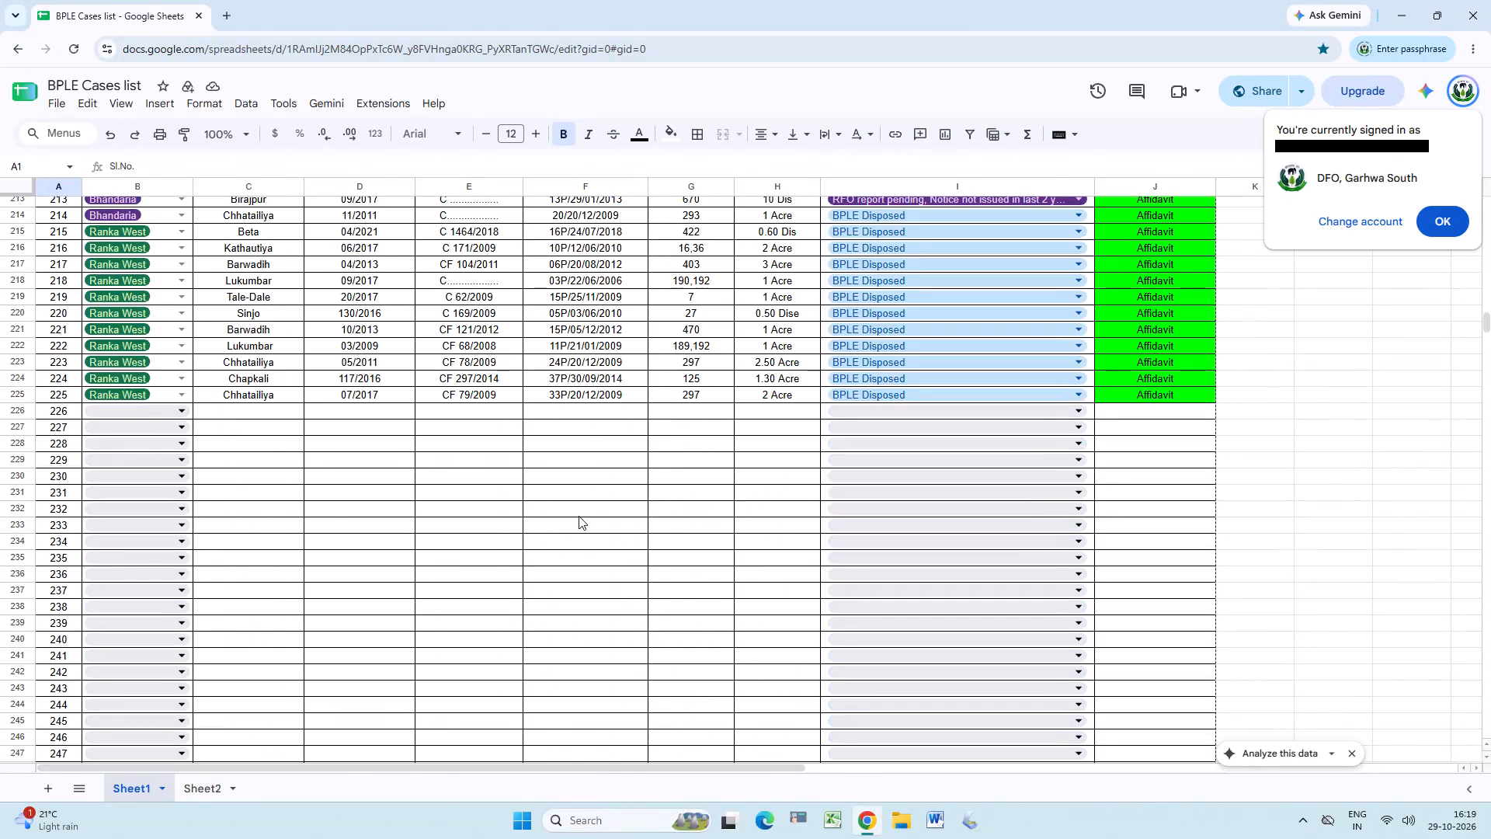